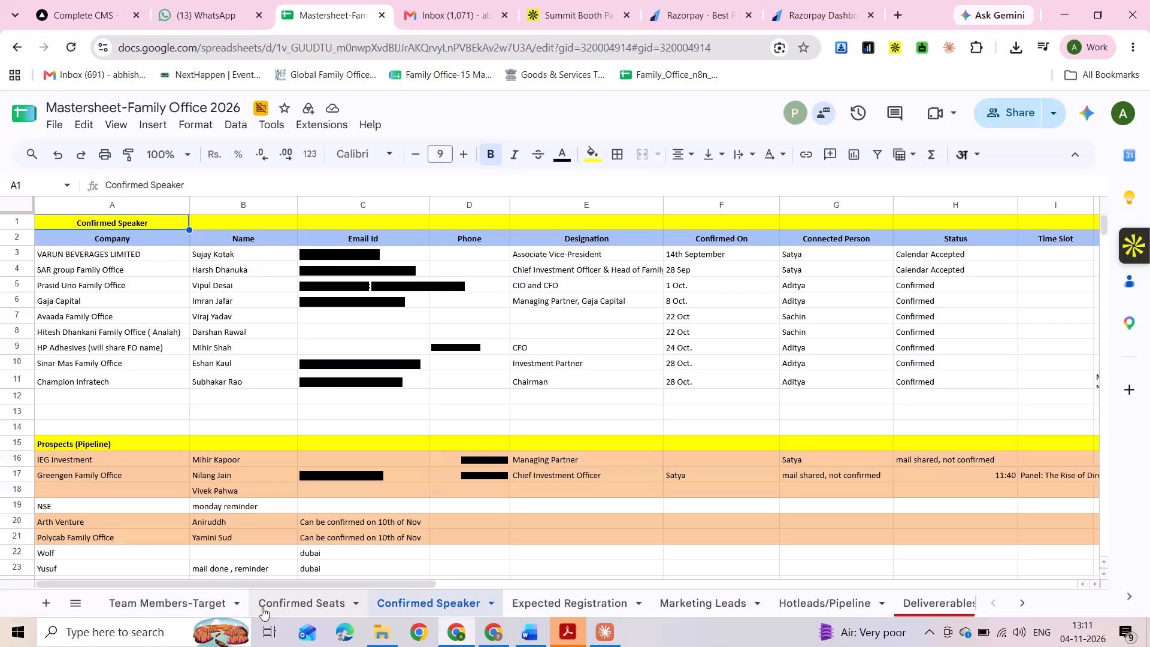
View the Confirmed Seats sheet of the Family Office 2026 mastersheet and return to the Confirmed Speaker sheet.
click(308, 603)
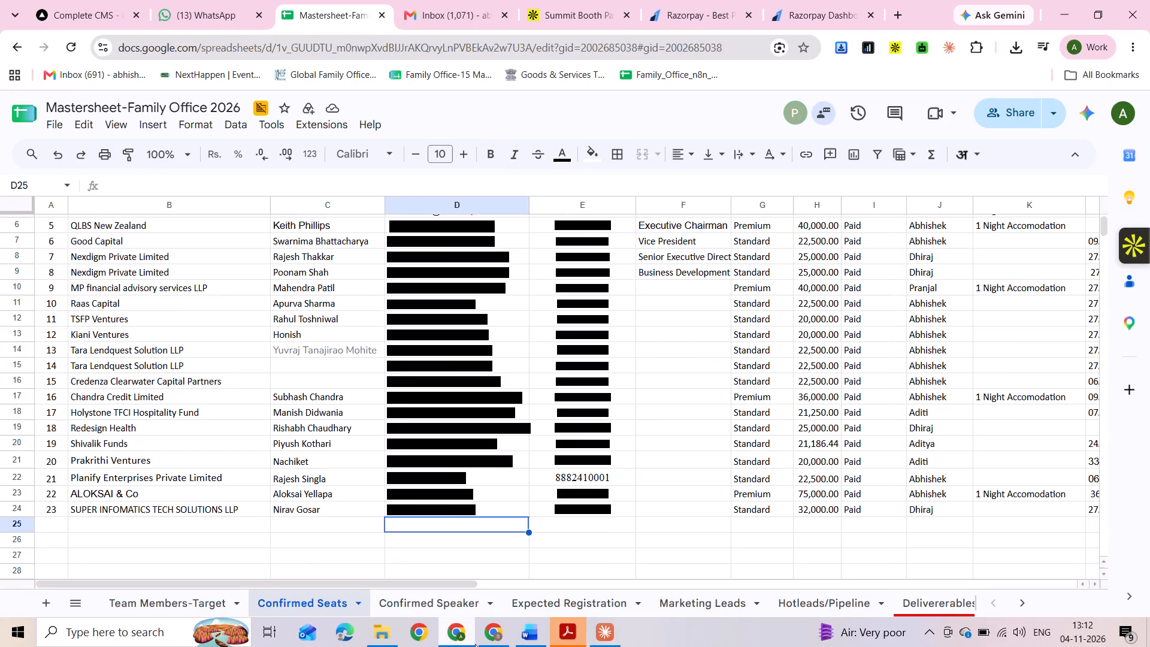
click(386, 605)
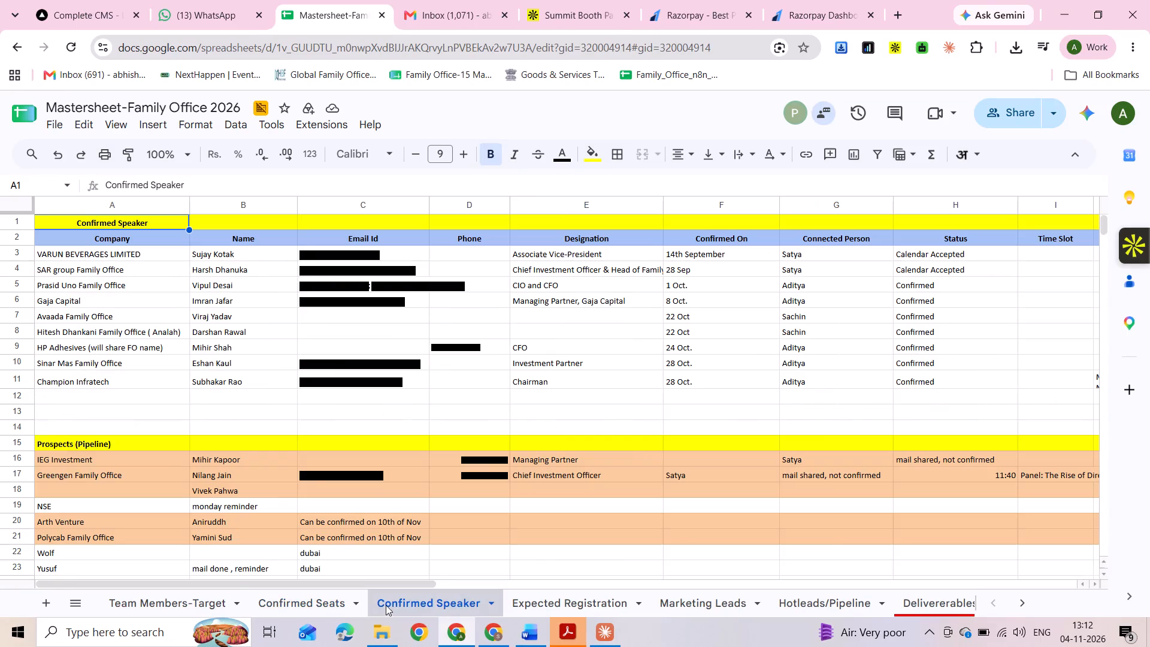
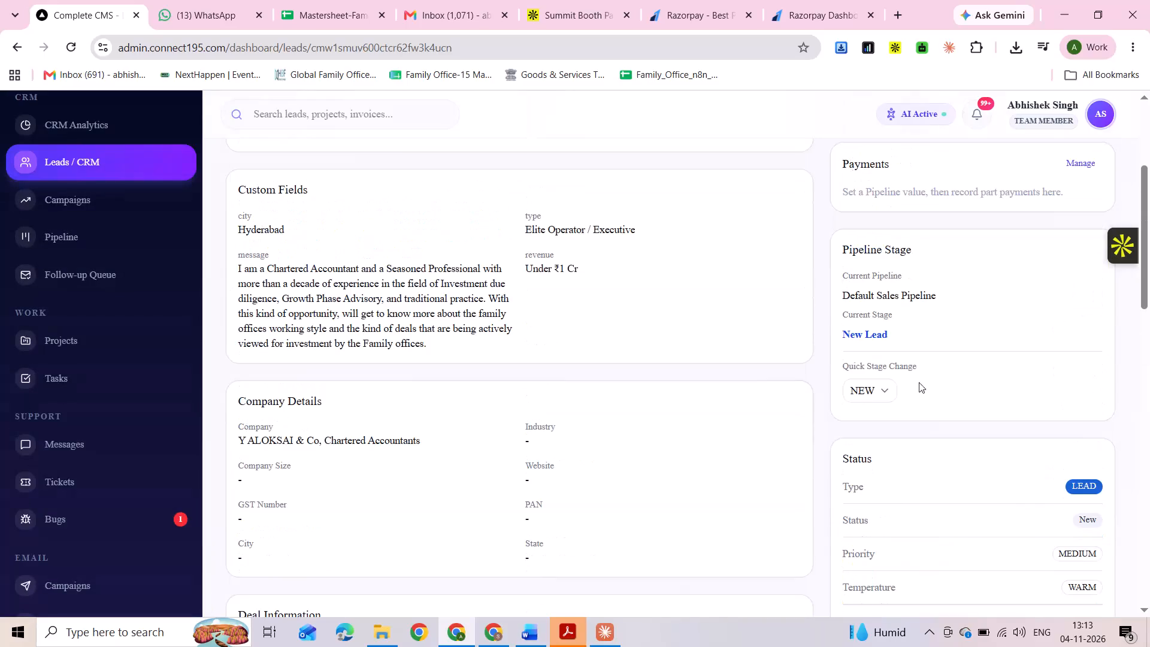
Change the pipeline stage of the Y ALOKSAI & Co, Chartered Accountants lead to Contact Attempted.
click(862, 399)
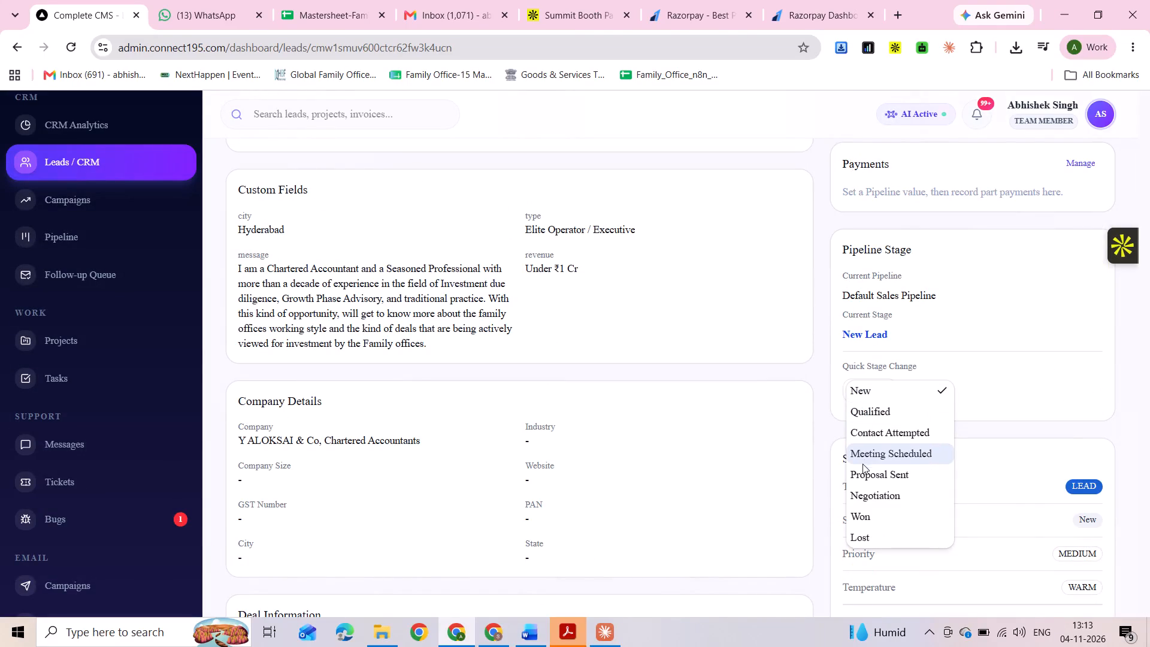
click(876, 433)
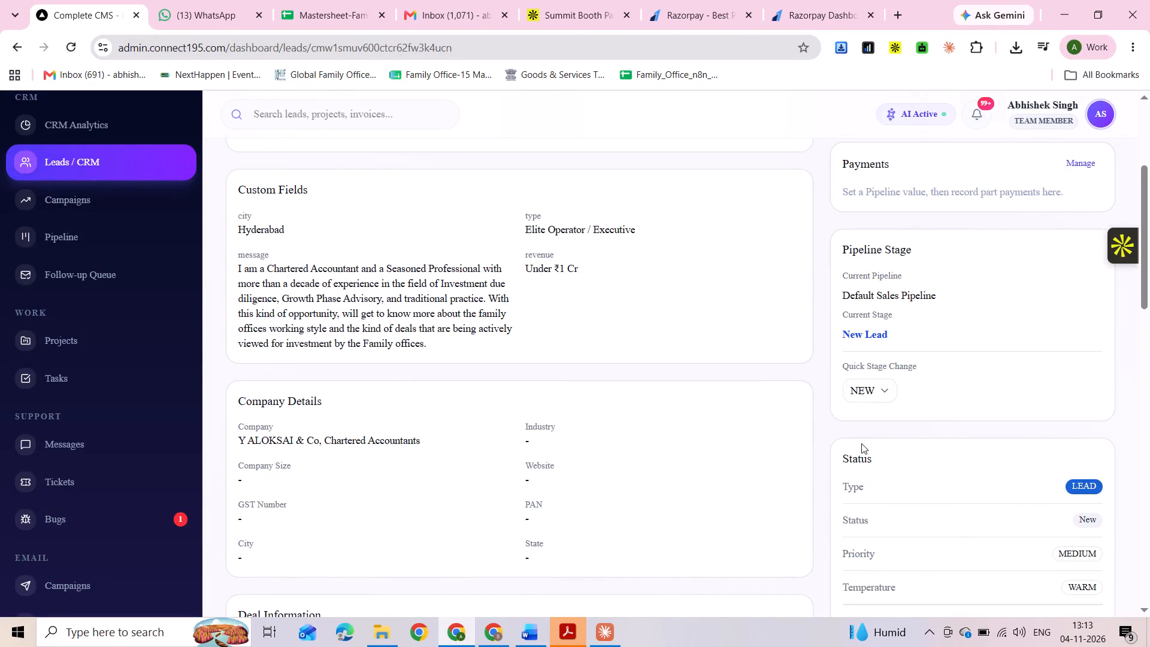
Set the Y ALOKSAI & Co, Chartered Accountants lead's pipeline stage to Won and return to its contact information.
click(888, 395)
click(861, 470)
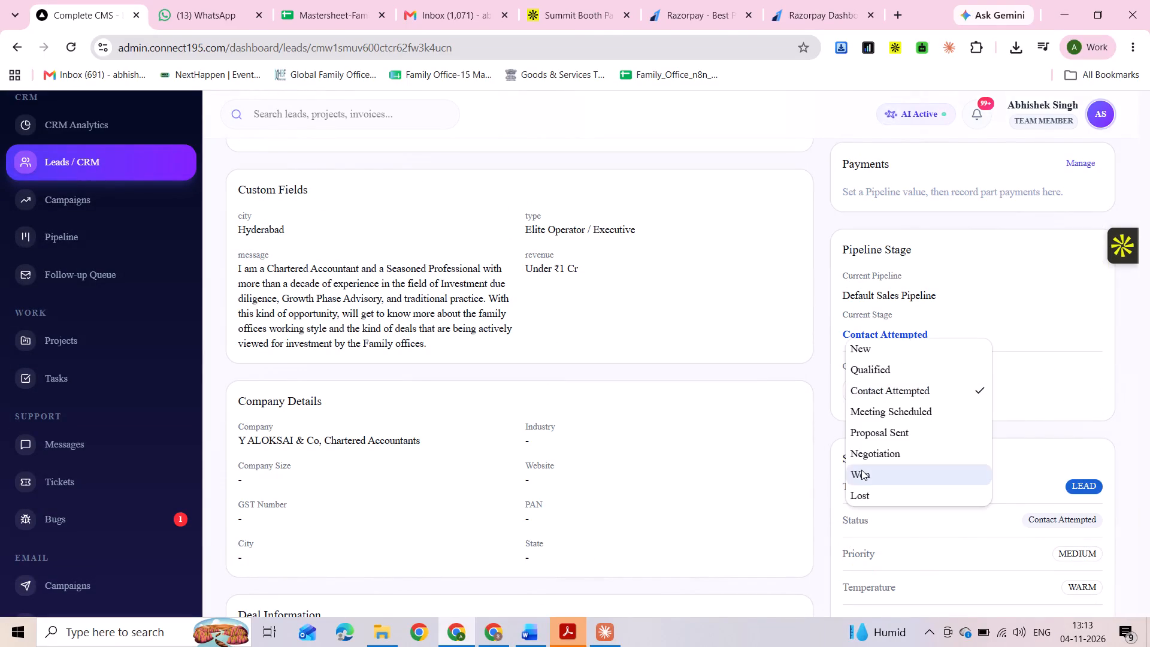
scroll(851, 477, up, 5)
scroll(848, 478, down, 3)
scroll(848, 478, up, 5)
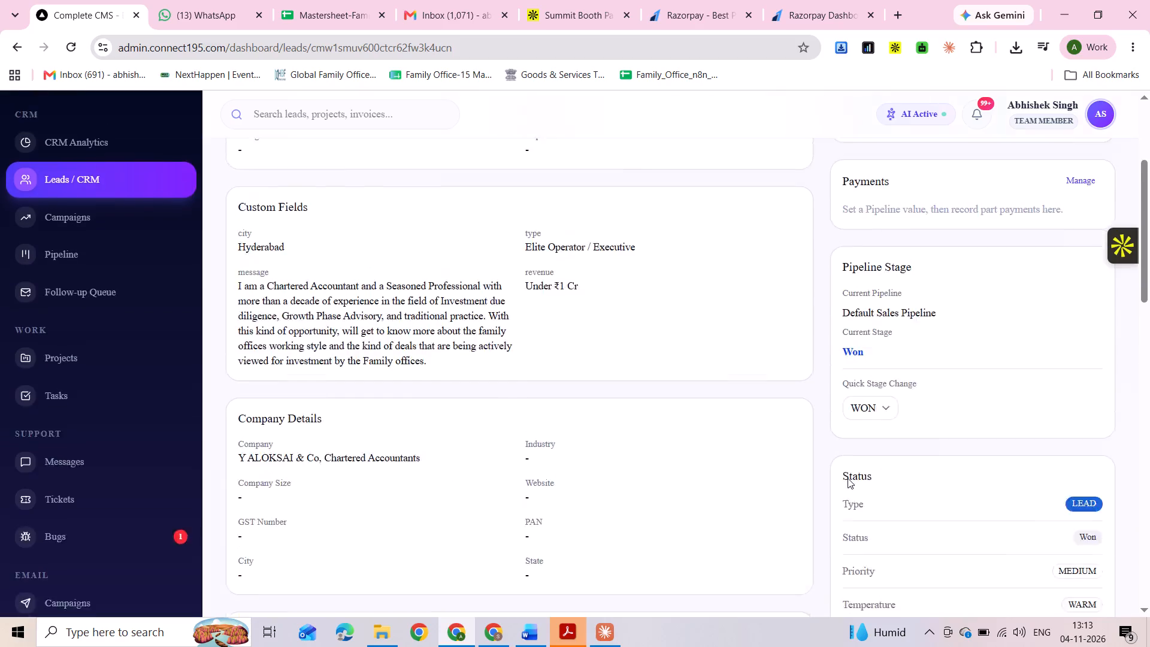
scroll(848, 478, up, 1)
scroll(730, 432, down, 5)
scroll(728, 433, up, 6)
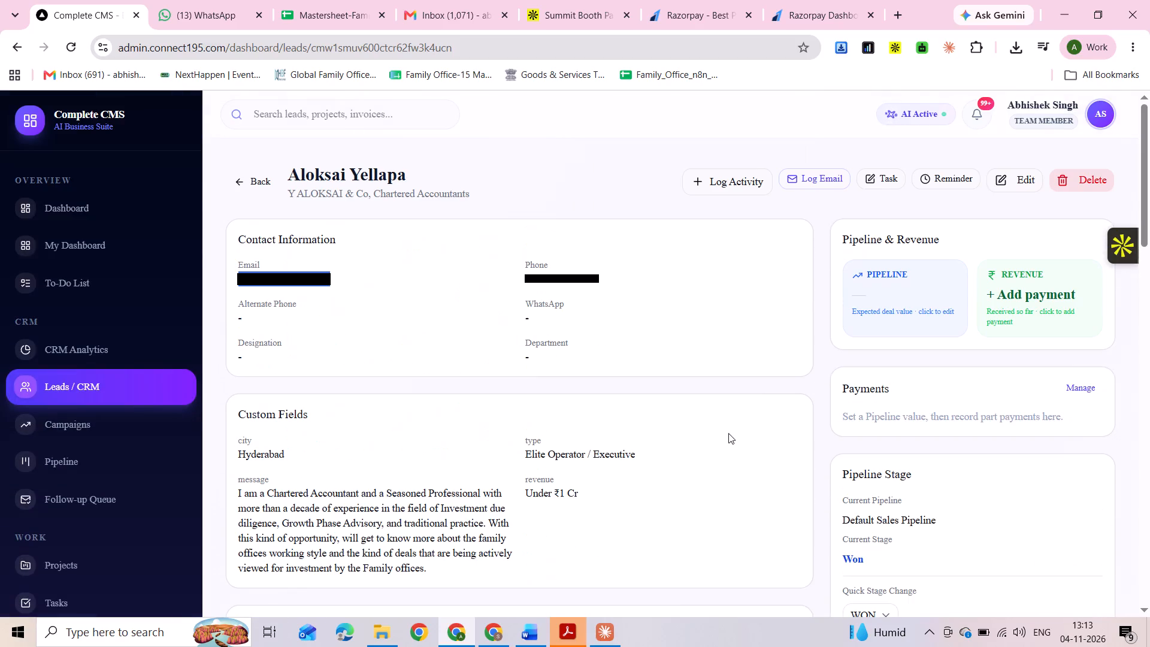
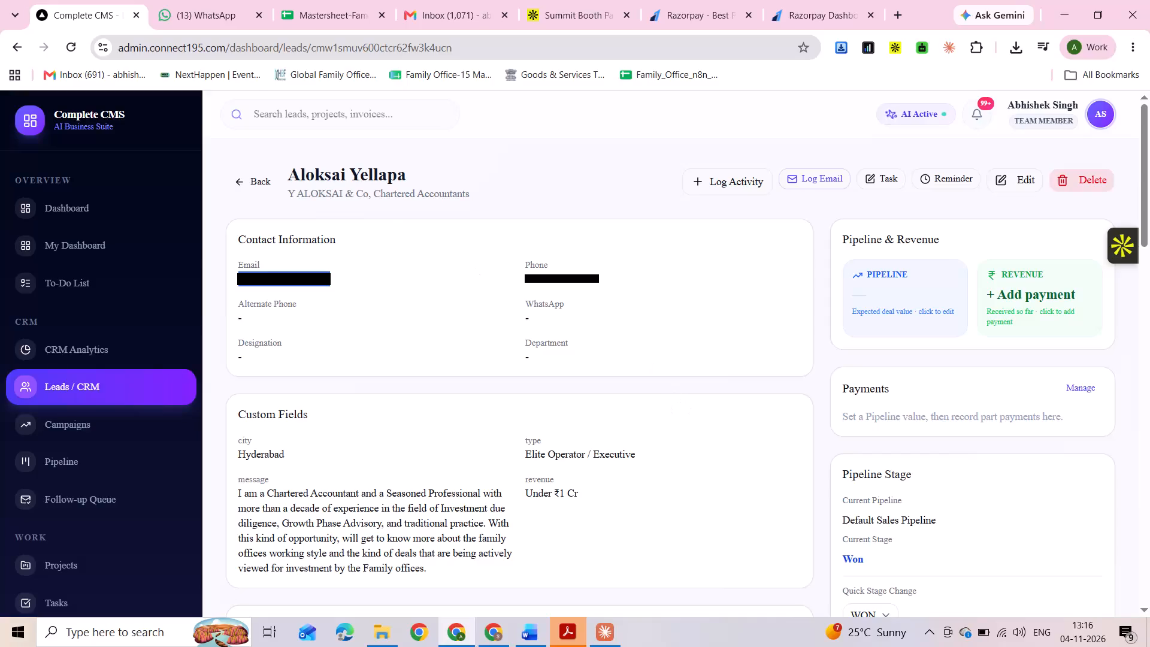
Go back to the previously viewed sponsored Speaker/Panel lead and copy its email address from the contact information.
click(243, 183)
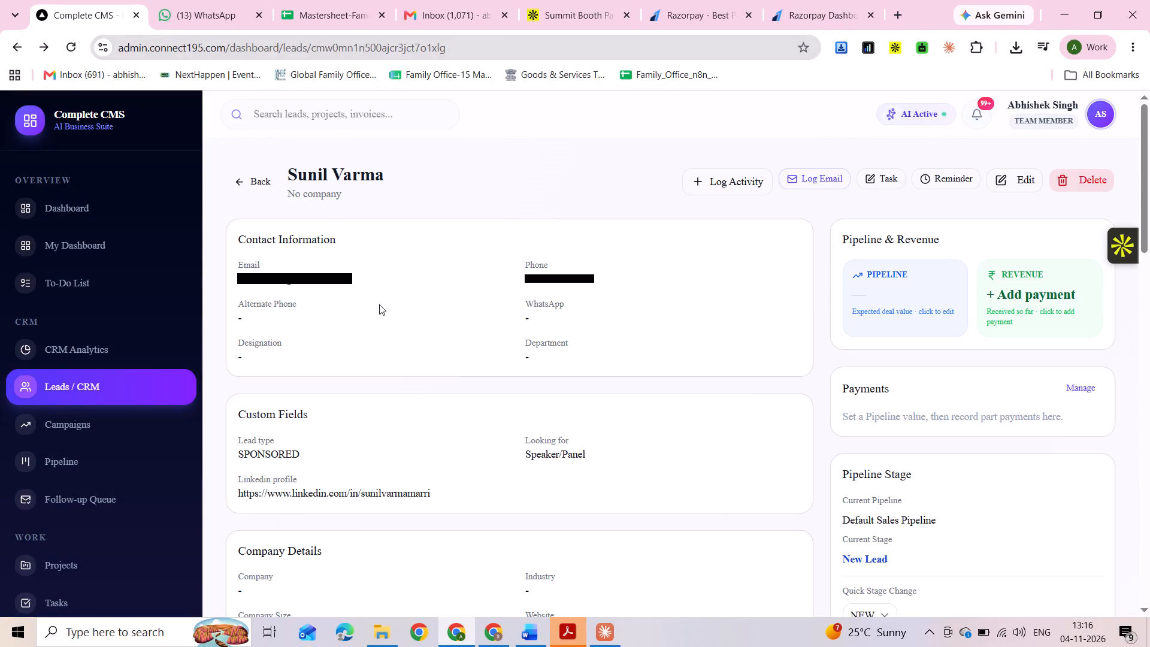
click(383, 277)
click(276, 267)
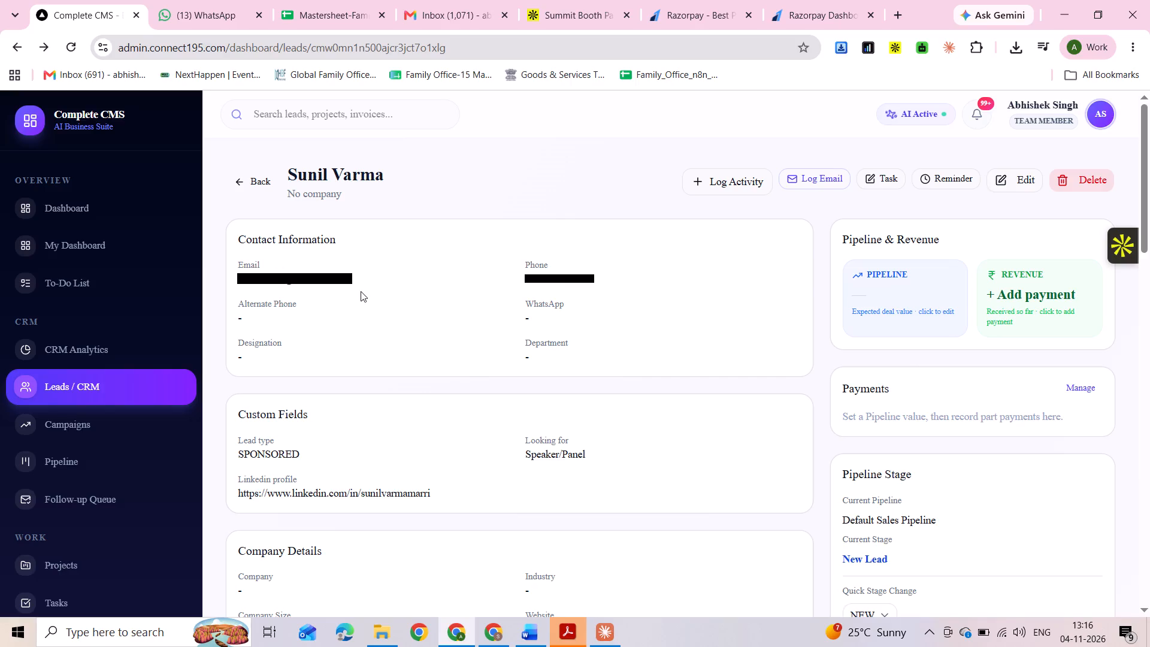
drag(350, 277, 237, 273)
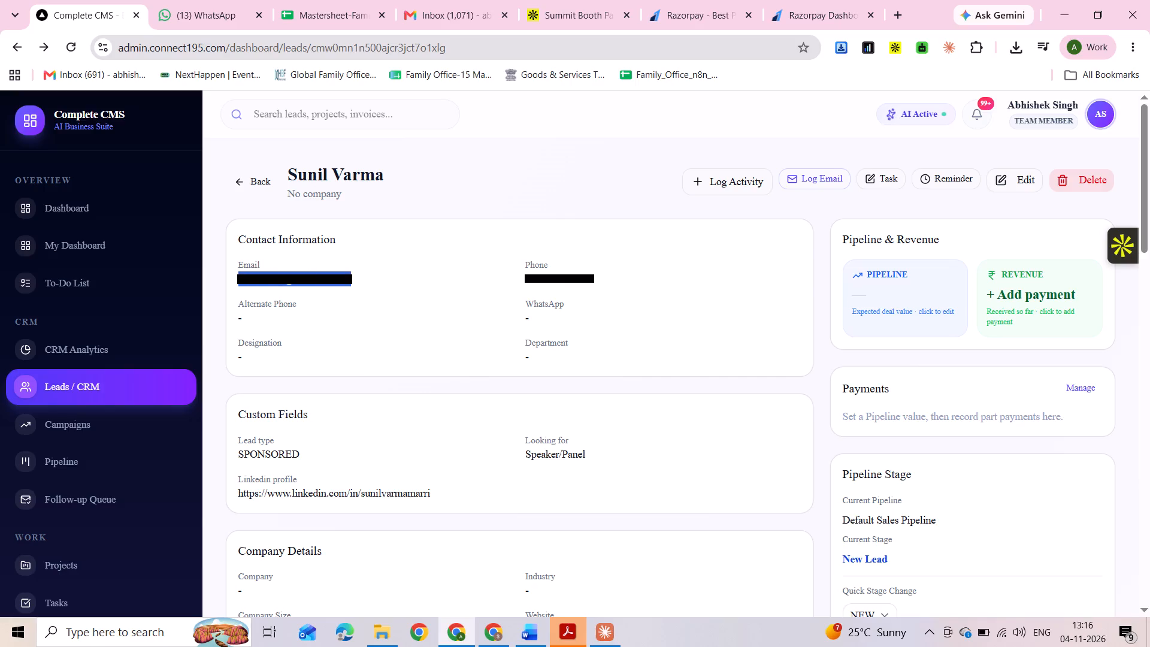
right_click(276, 282)
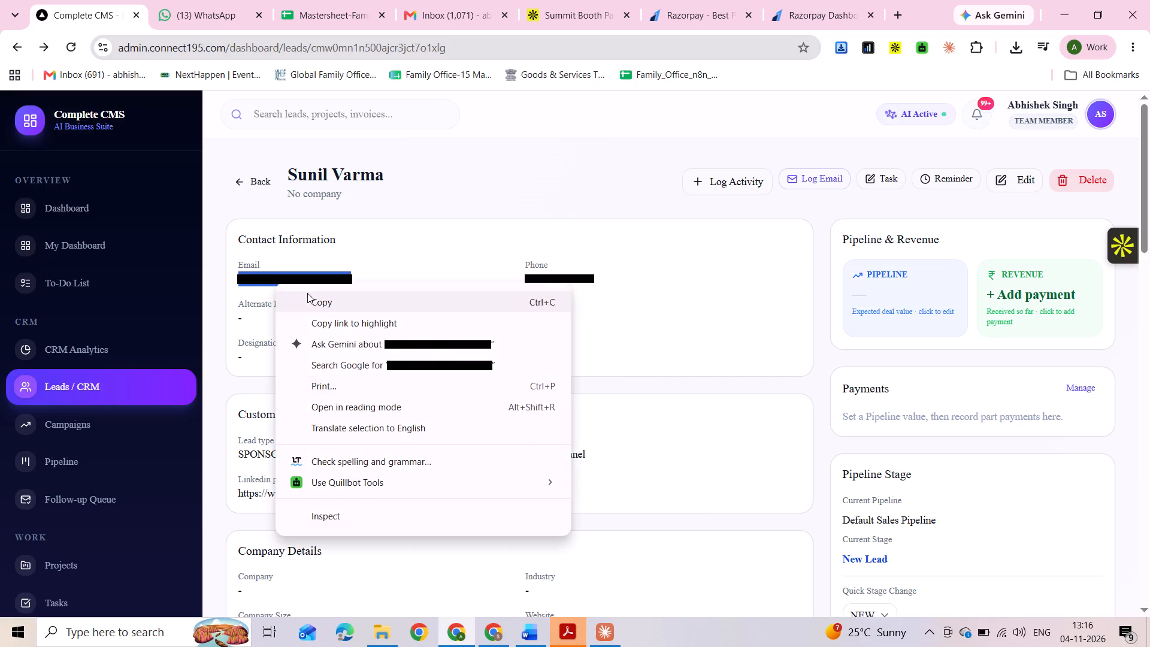
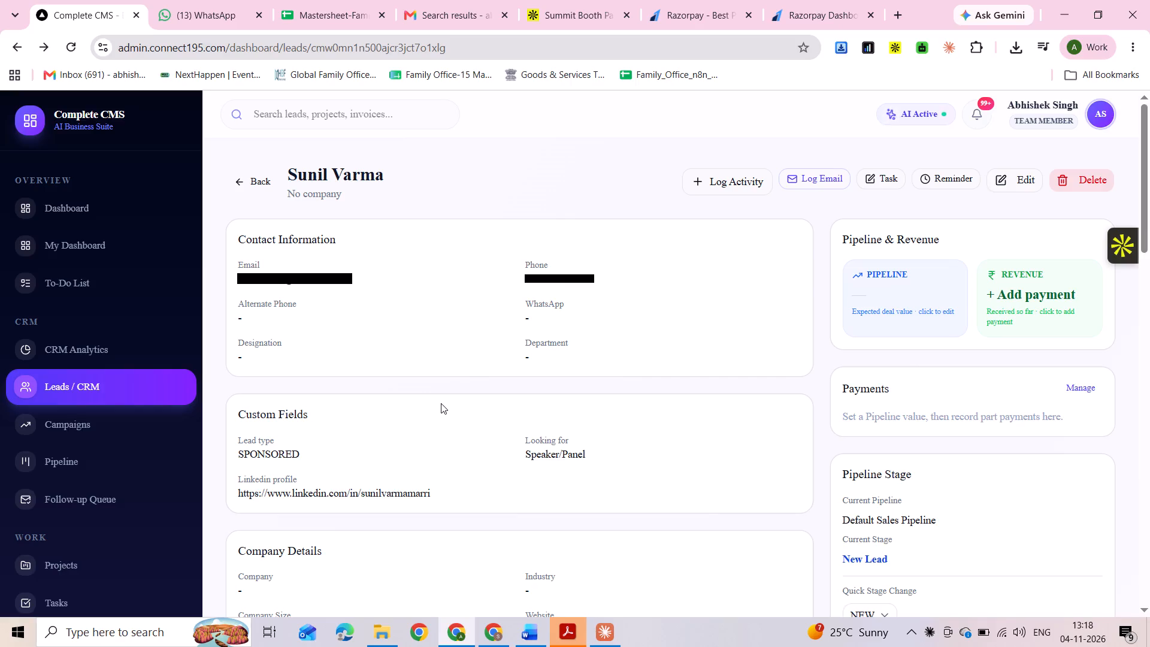
Examine the open sponsored Speaker/Panel lead's record, including its custom fields, company and deal information, status and activity timeline.
scroll(441, 403, down, 2)
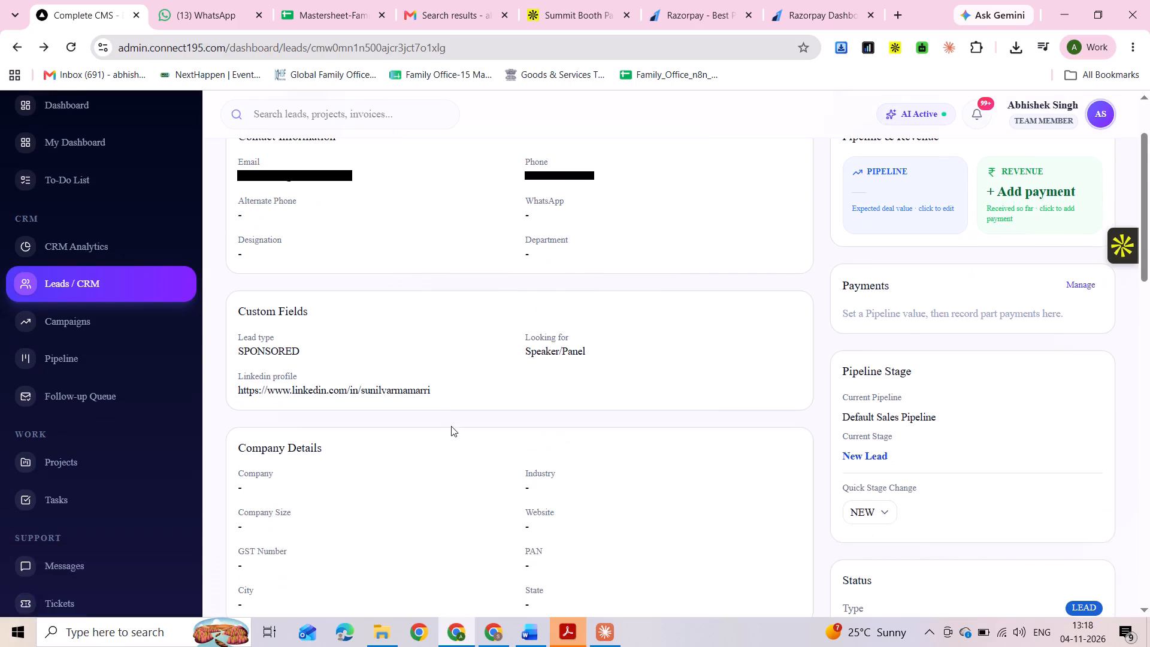
scroll(451, 429, down, 7)
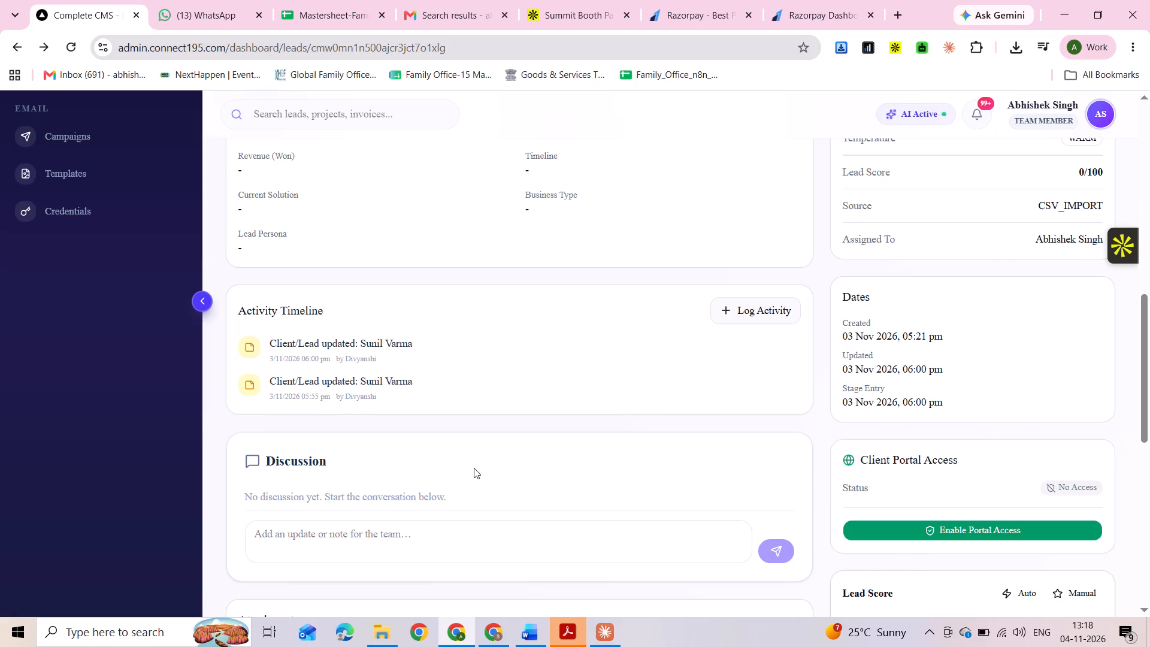
scroll(474, 468, up, 6)
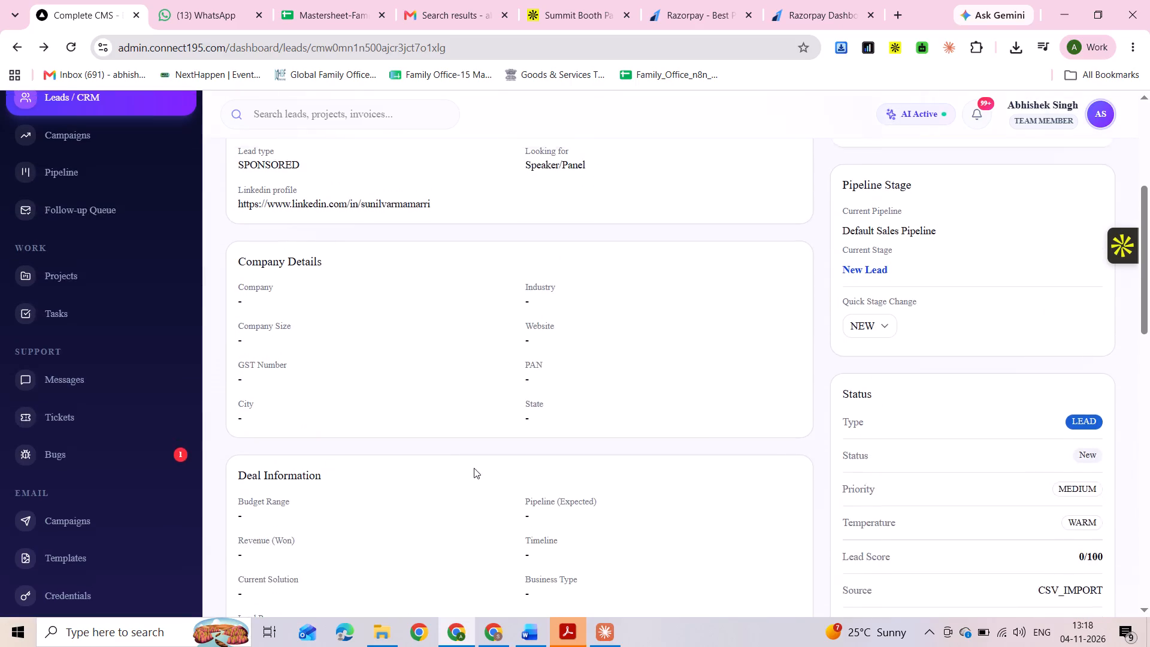
scroll(474, 468, up, 1)
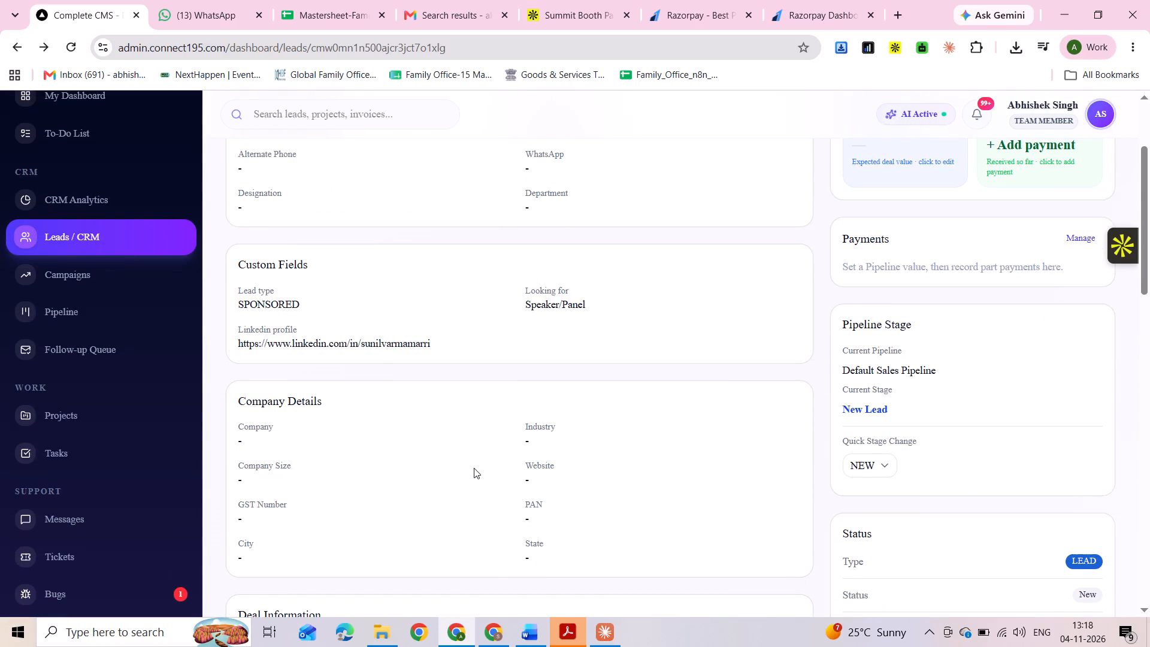
scroll(474, 468, up, 3)
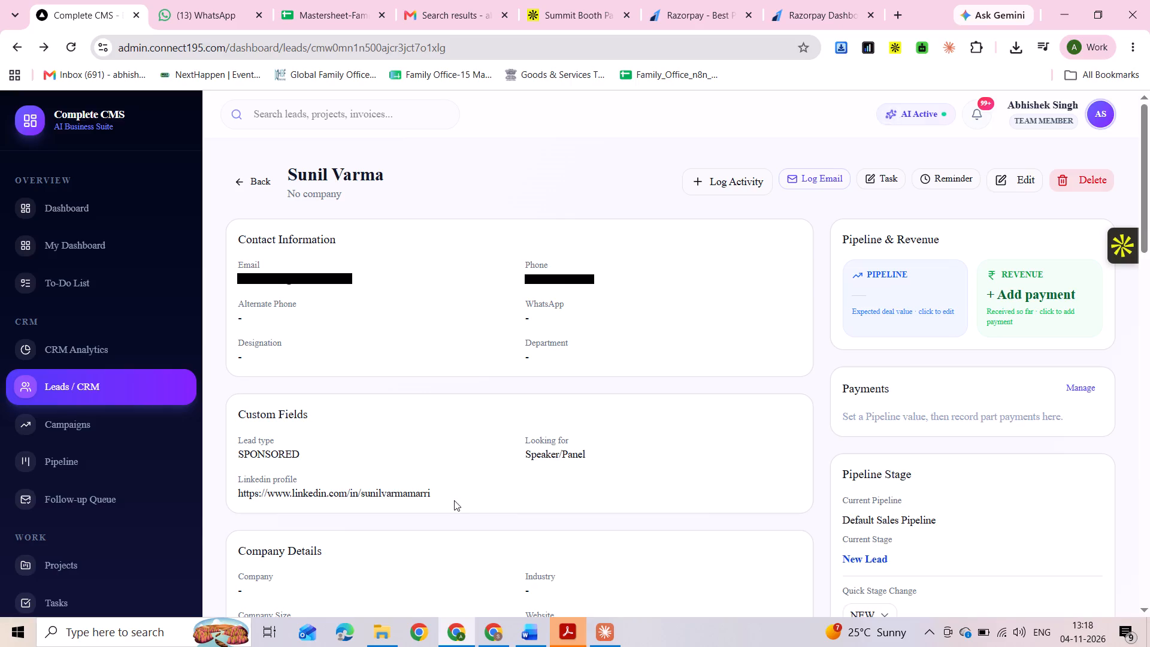
Copy the lead's LinkedIn profile link from the custom fields and open it in a new browser tab.
drag(447, 493, 241, 493)
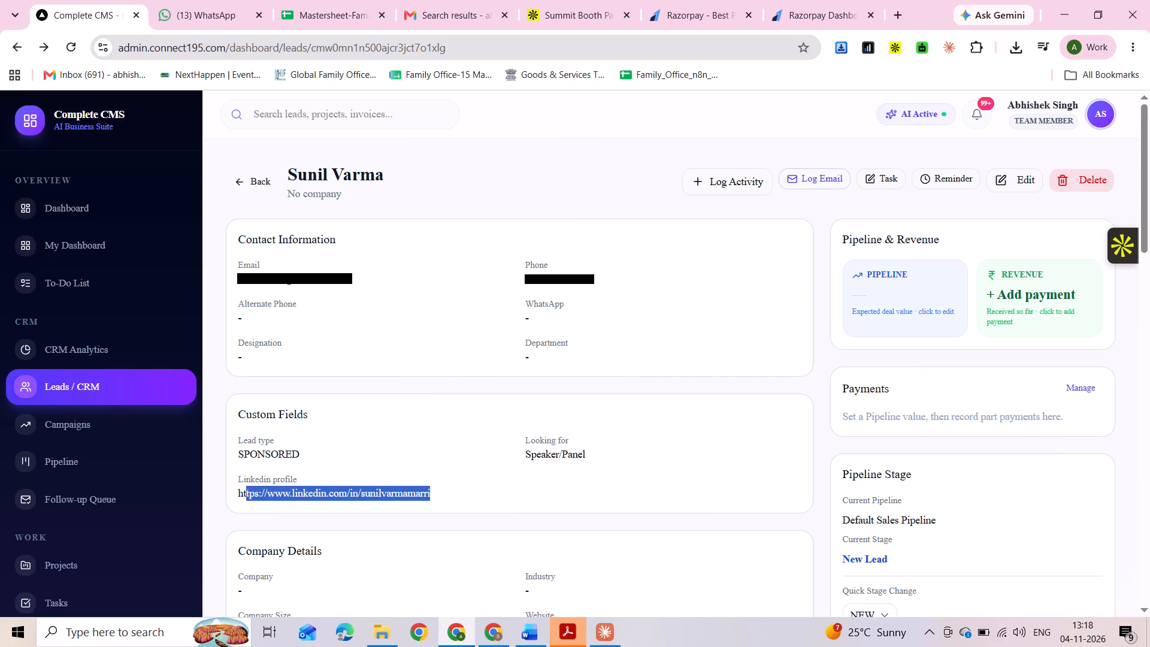
drag(241, 493, 232, 498)
right_click(316, 492)
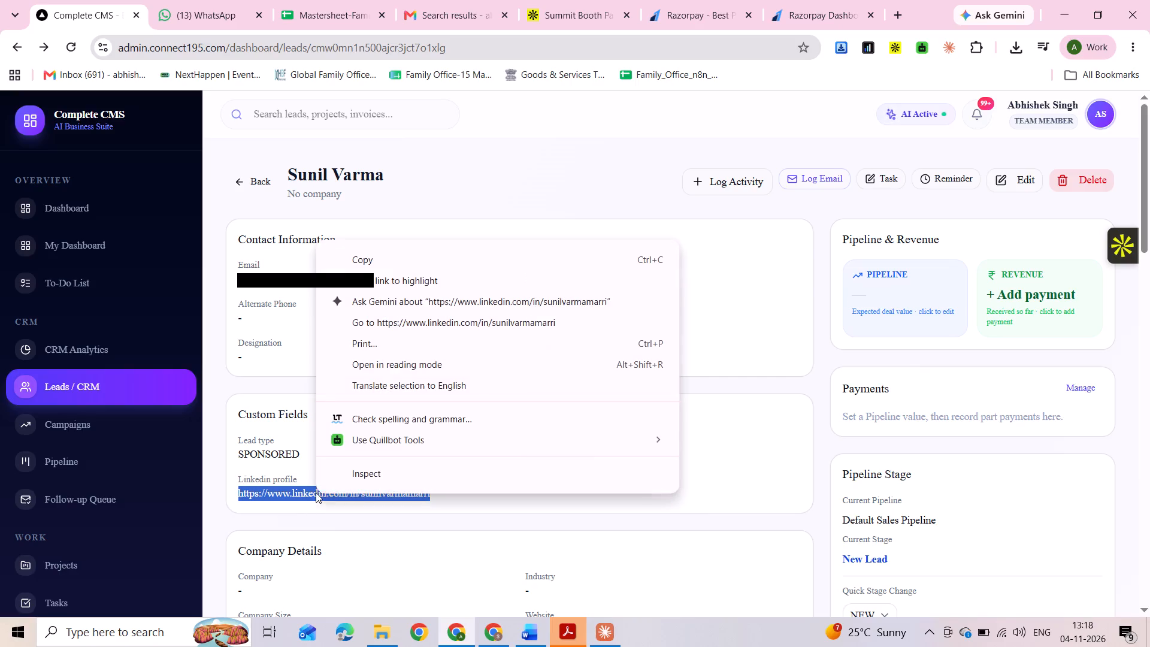
click(389, 257)
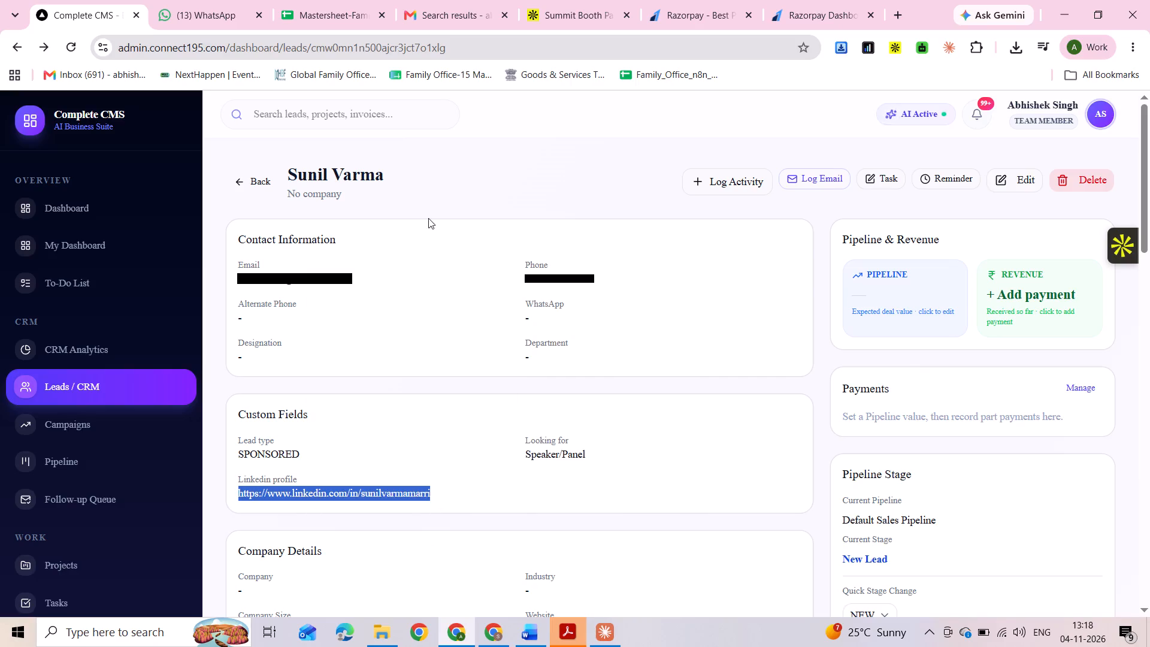
click(901, 19)
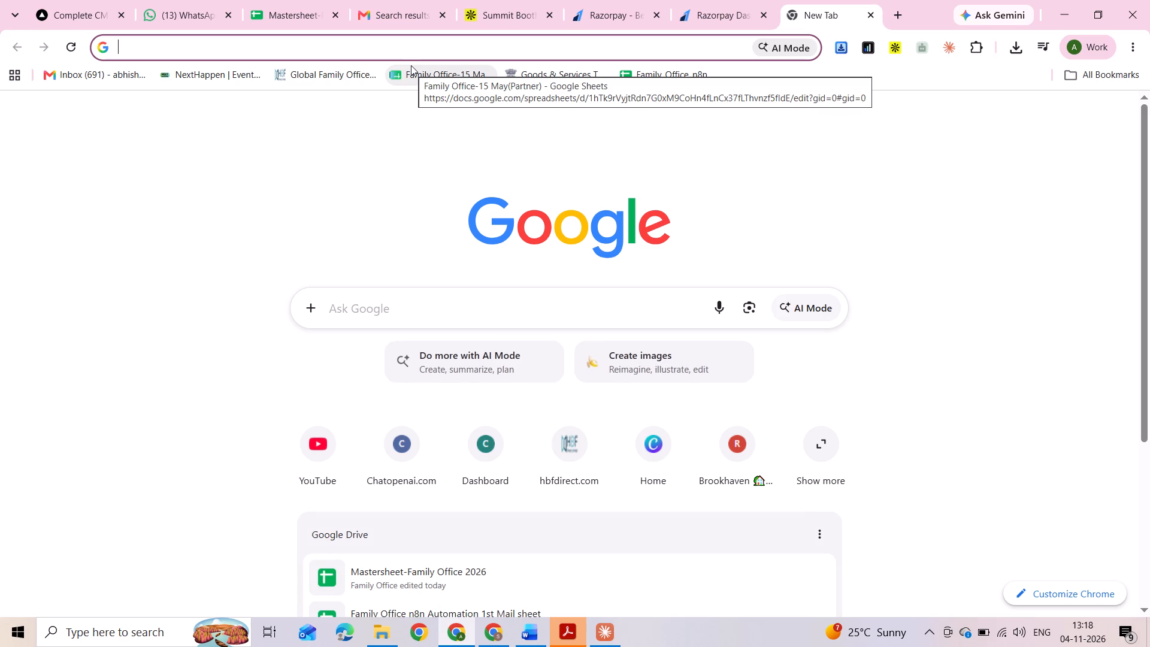
key(ctrl+v)
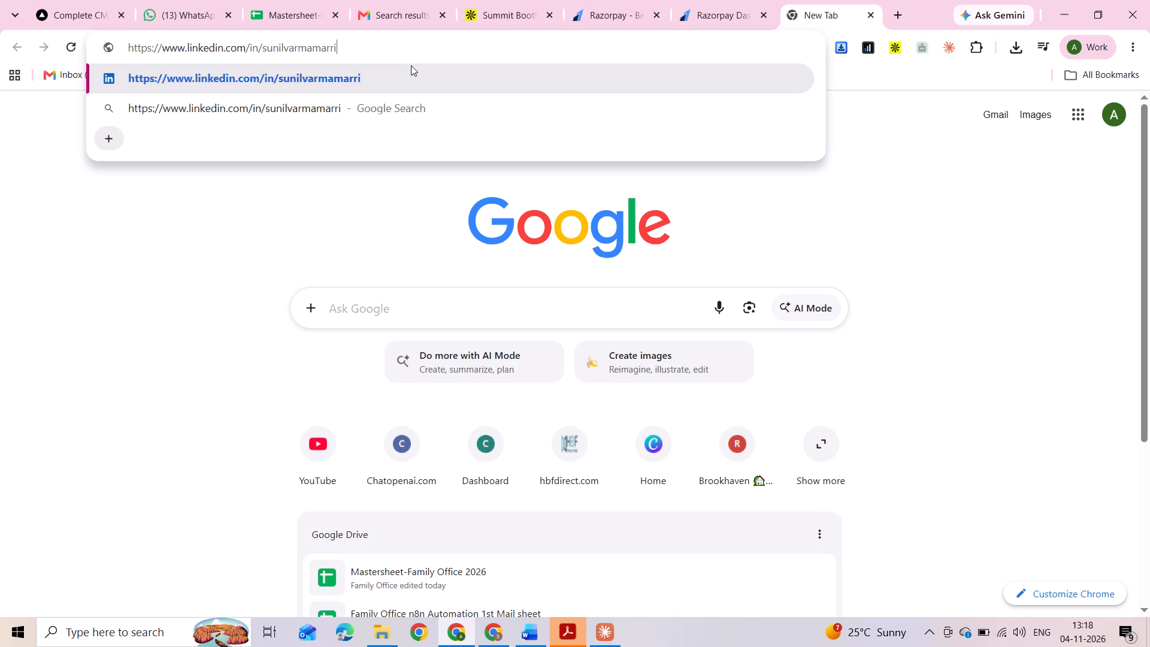
key(Return)
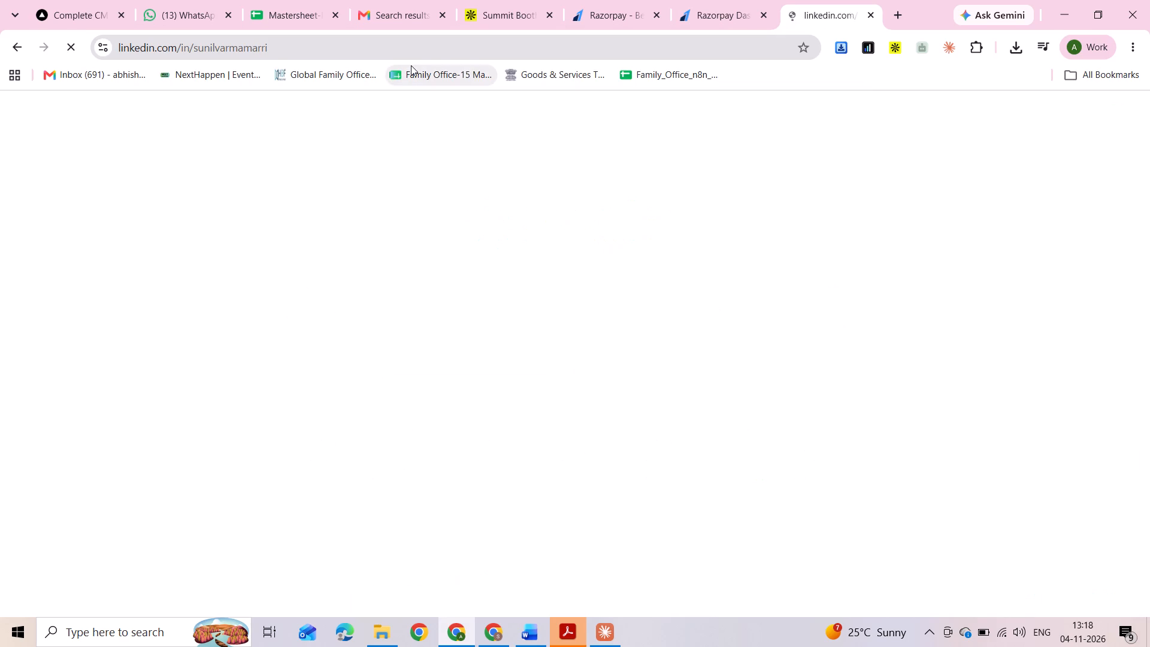
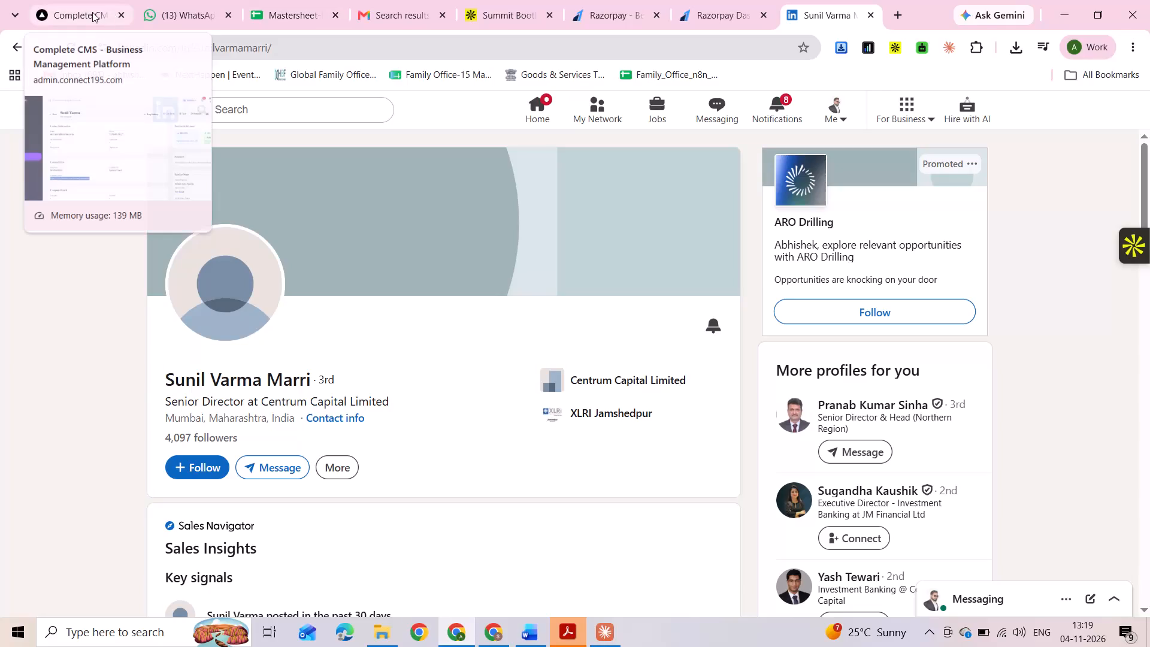
Back in the CRM, change the open Speaker/Panel lead's pipeline stage to Contact Attempted.
click(90, 14)
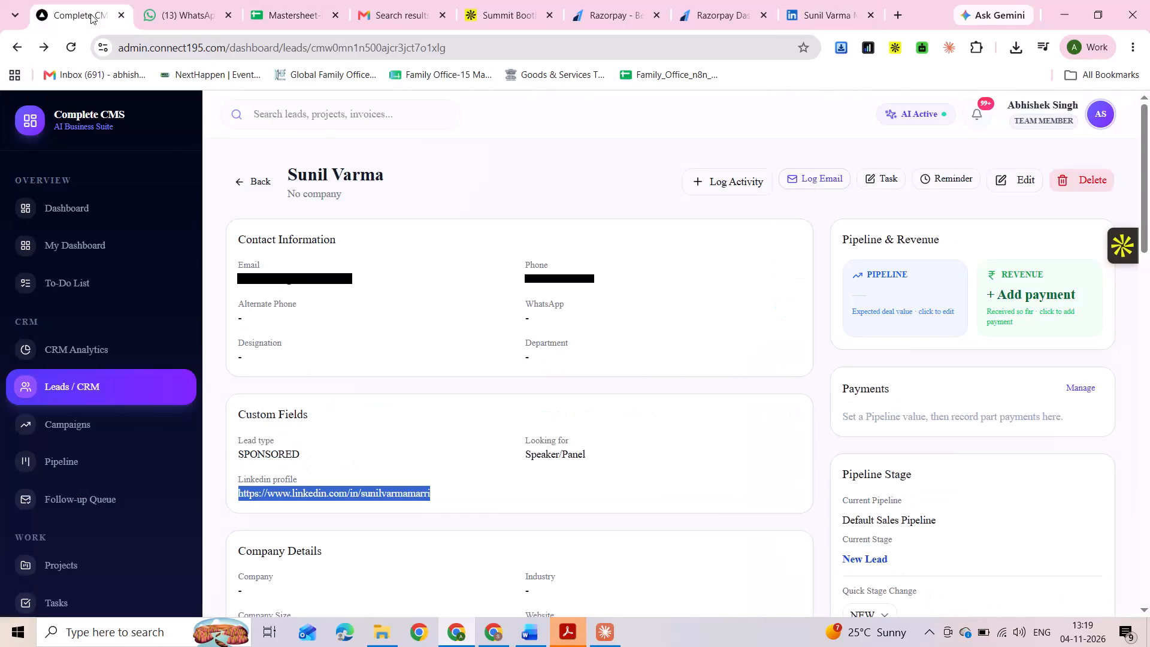
click(725, 365)
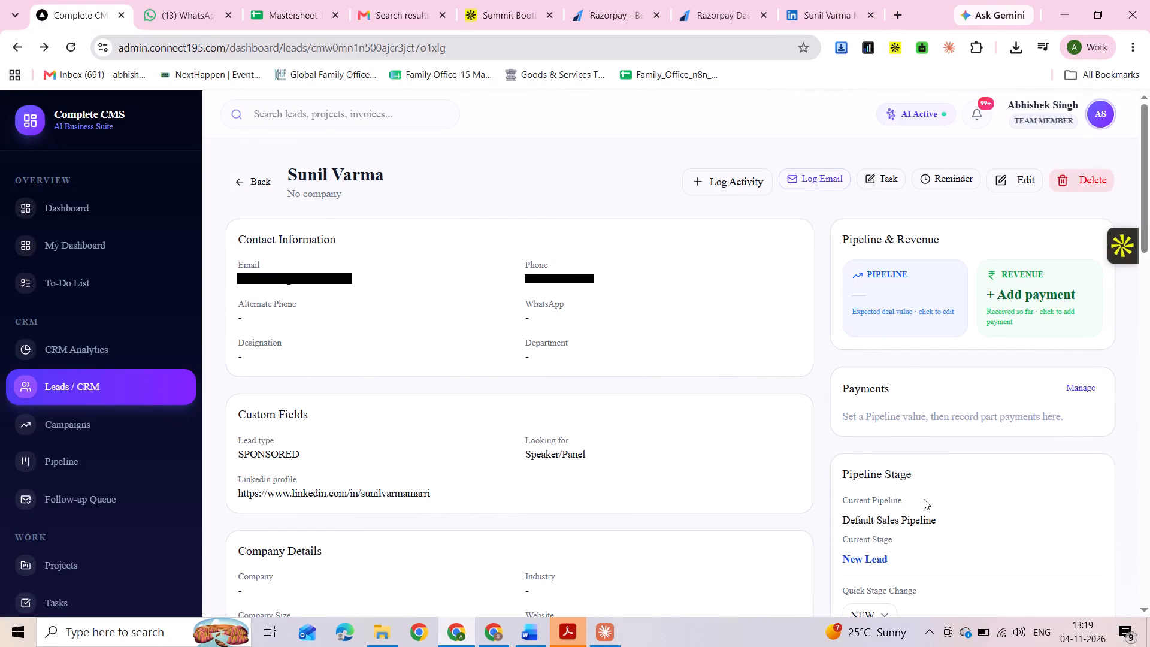
scroll(877, 573, down, 2)
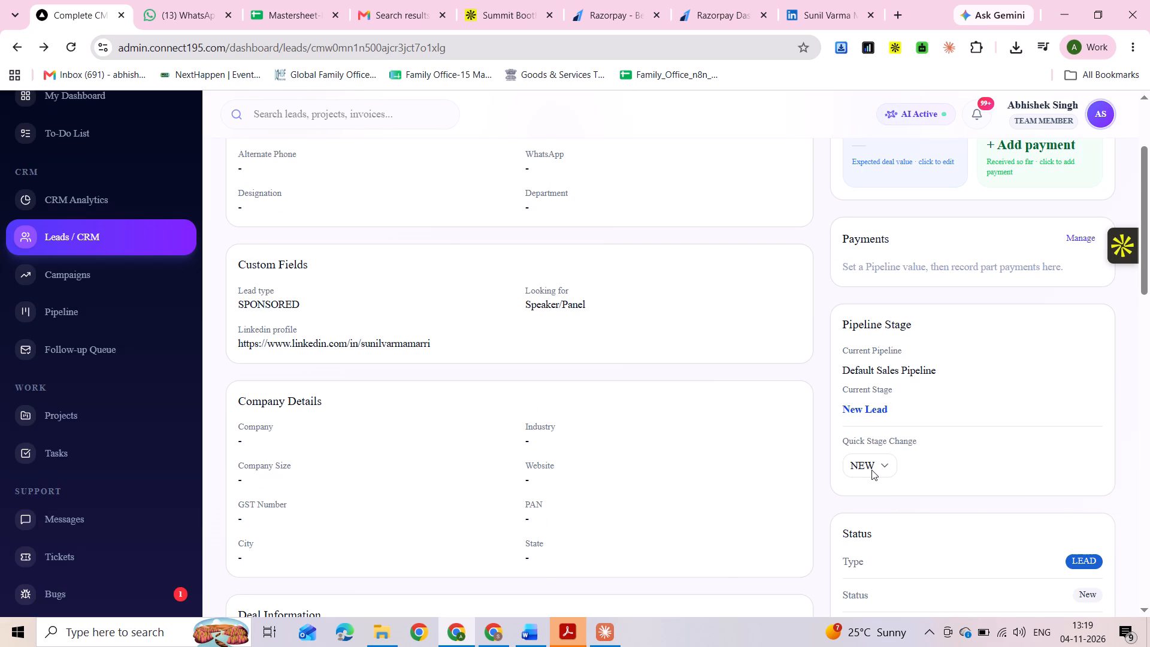
click(871, 470)
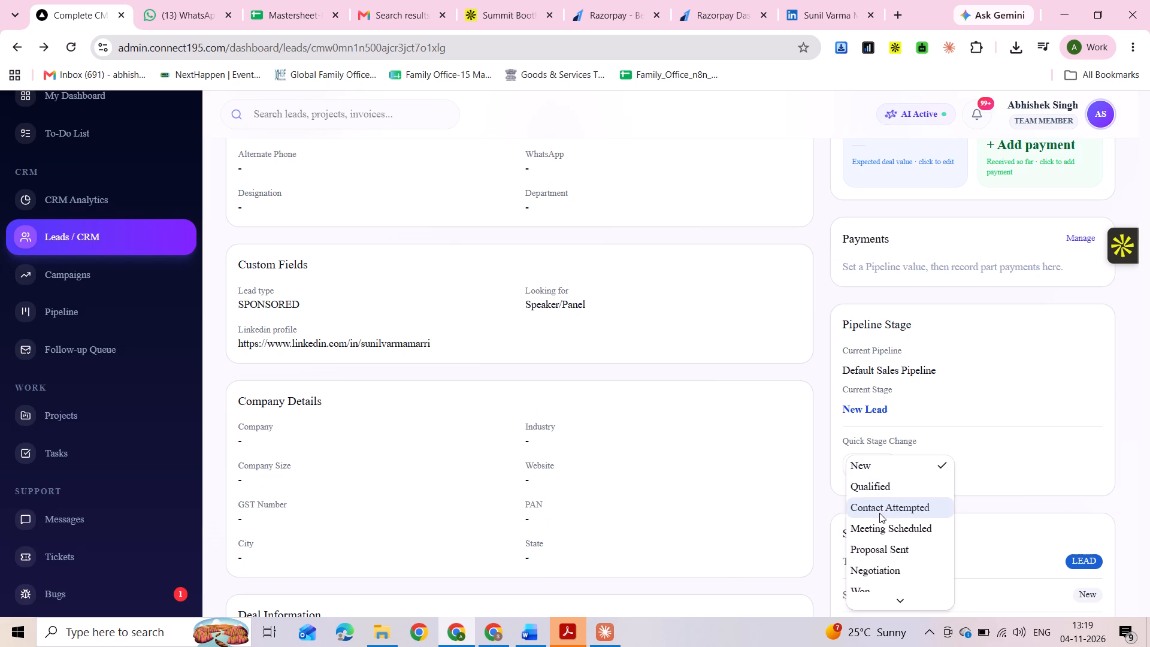
click(881, 512)
Post the discussion note "His organization is not going to pay for the speakership opportunities" on the lead's record.
scroll(733, 462, down, 3)
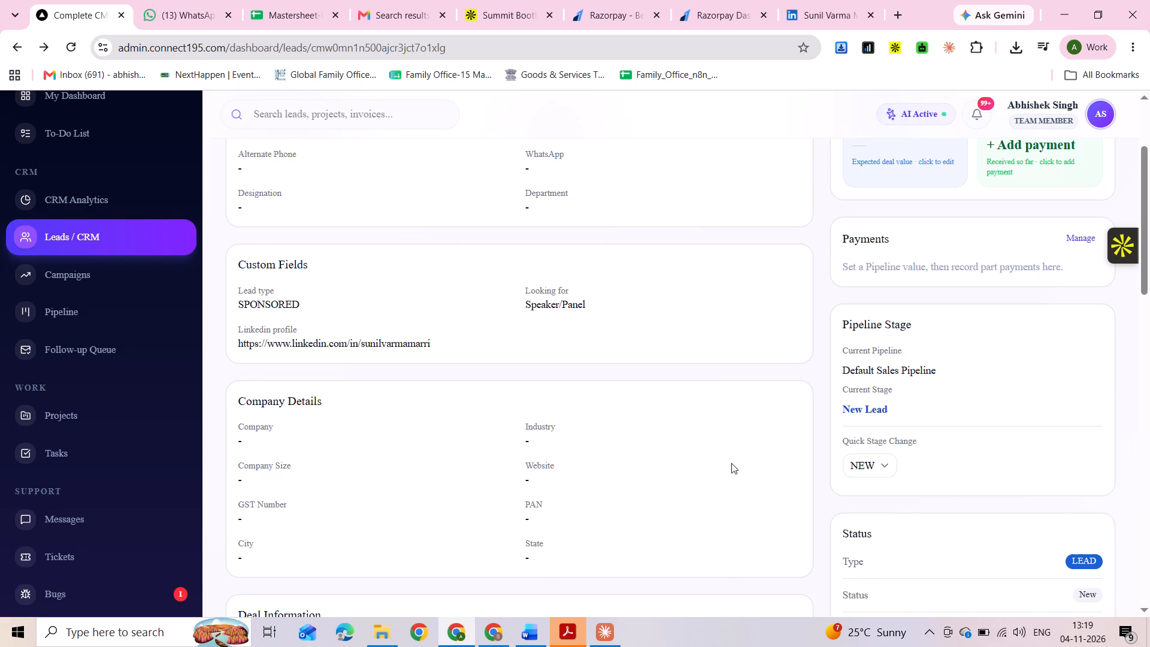
scroll(731, 463, down, 2)
scroll(710, 457, up, 1)
scroll(568, 513, down, 3)
scroll(416, 560, down, 2)
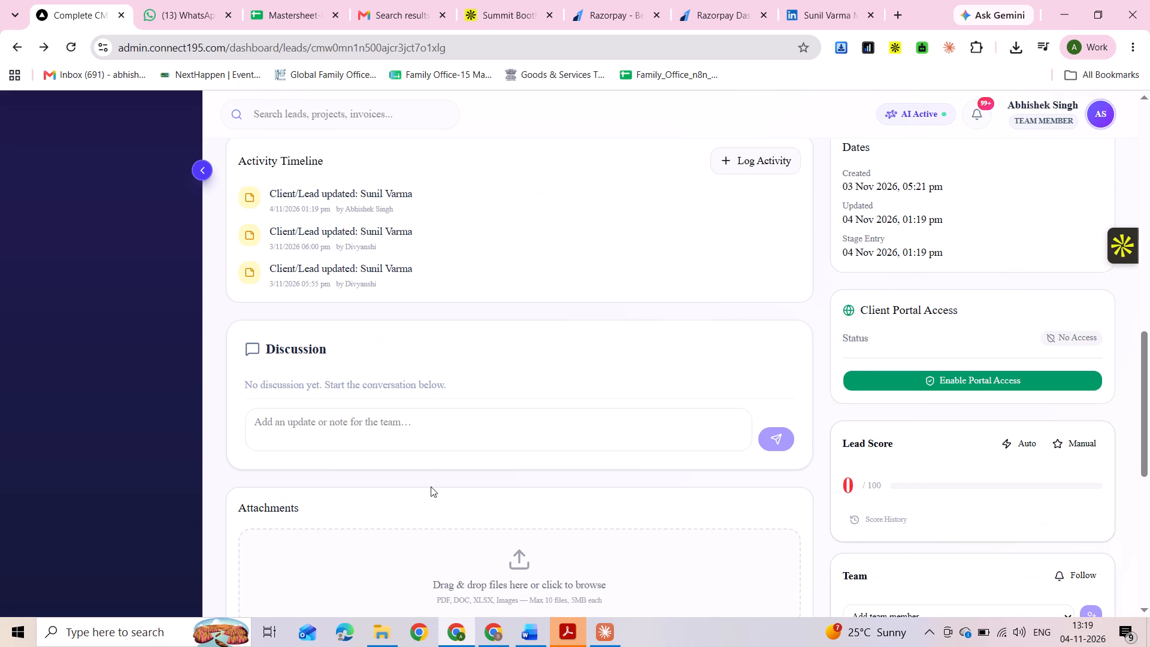
click(462, 421)
text(His organization is not going to pa)
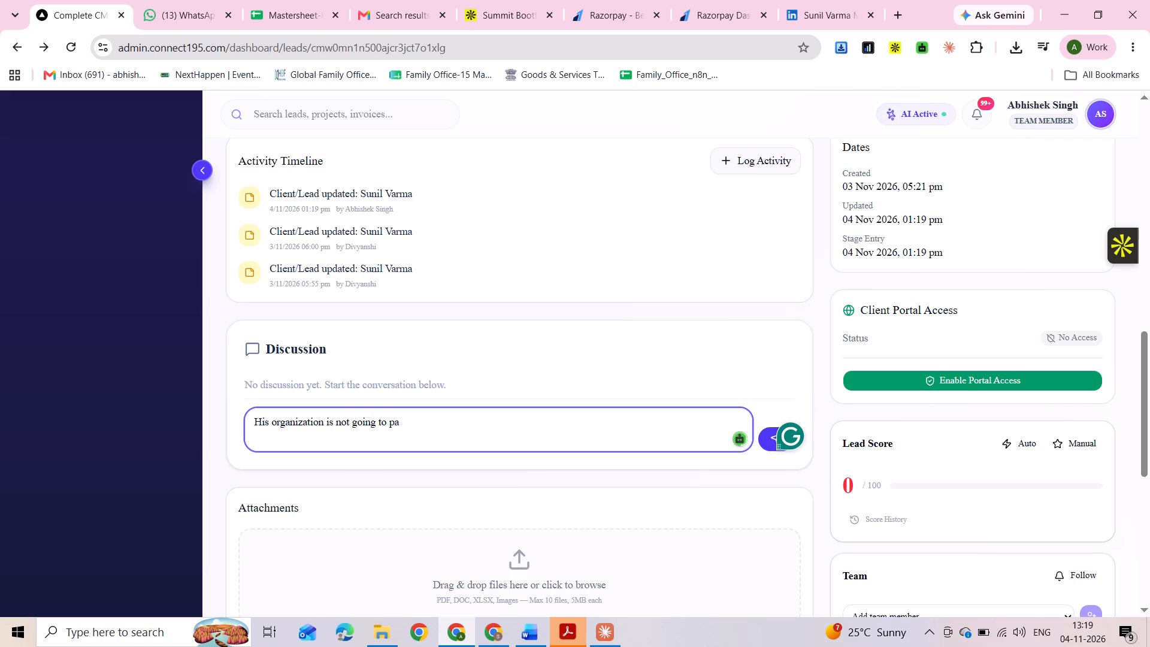
text(y for the speakership opportunities)
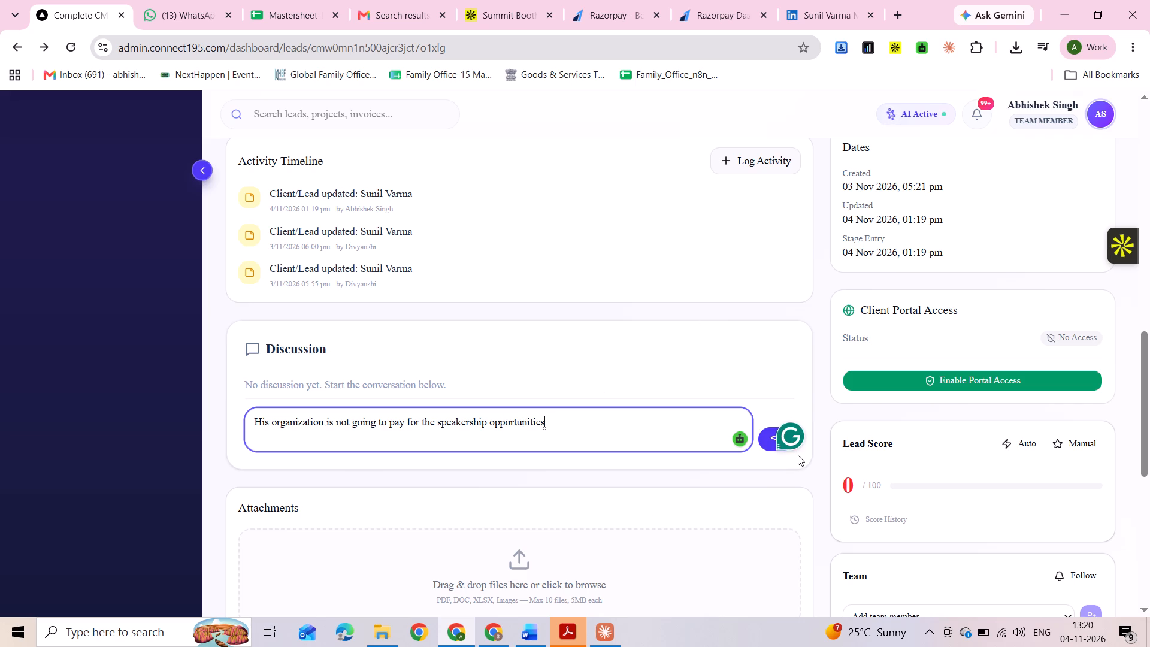
click(763, 436)
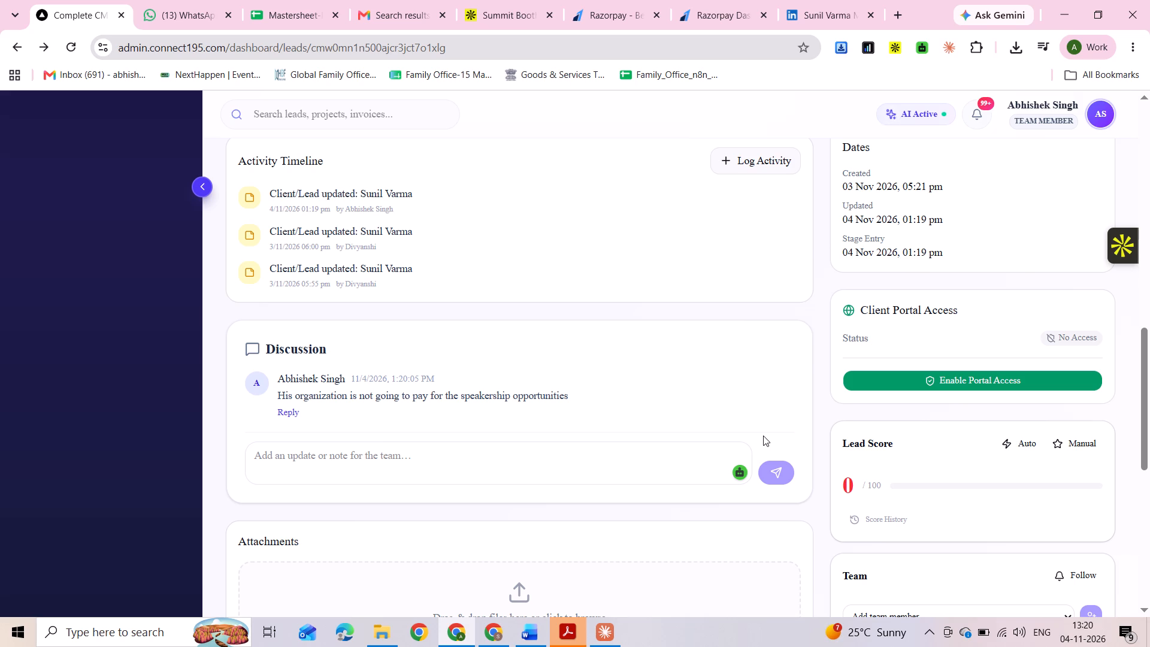
Return to the campaign's list of new leads and open the record of the lead Kunal.
scroll(982, 347, up, 4)
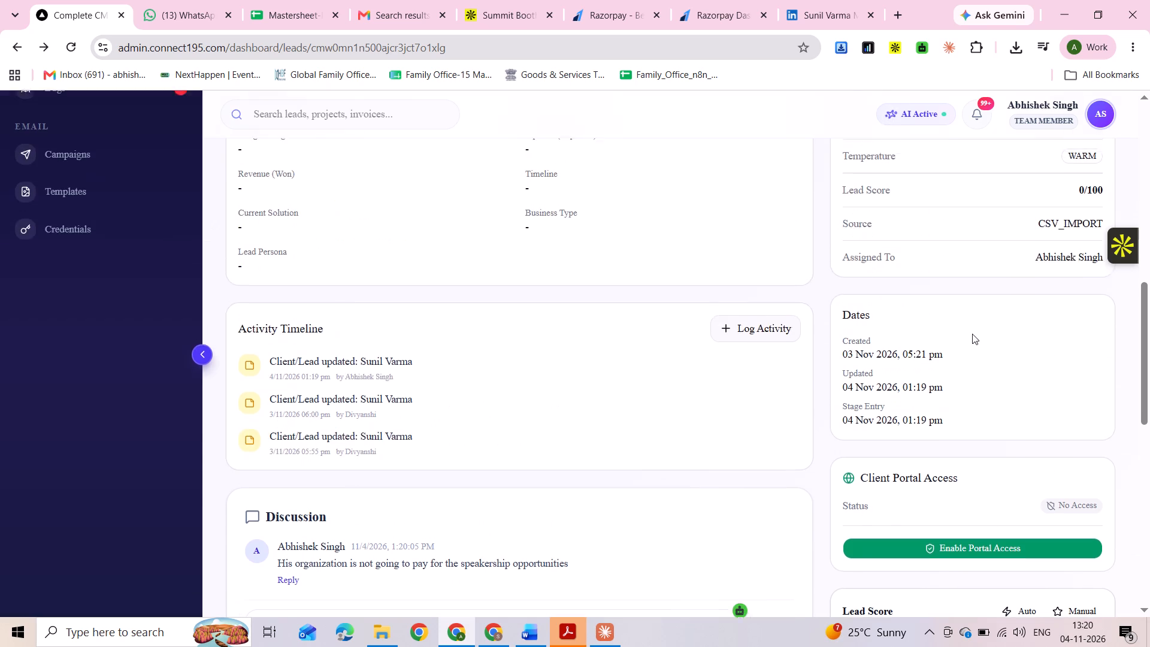
scroll(972, 334, up, 2)
scroll(824, 267, up, 4)
scroll(313, 241, up, 1)
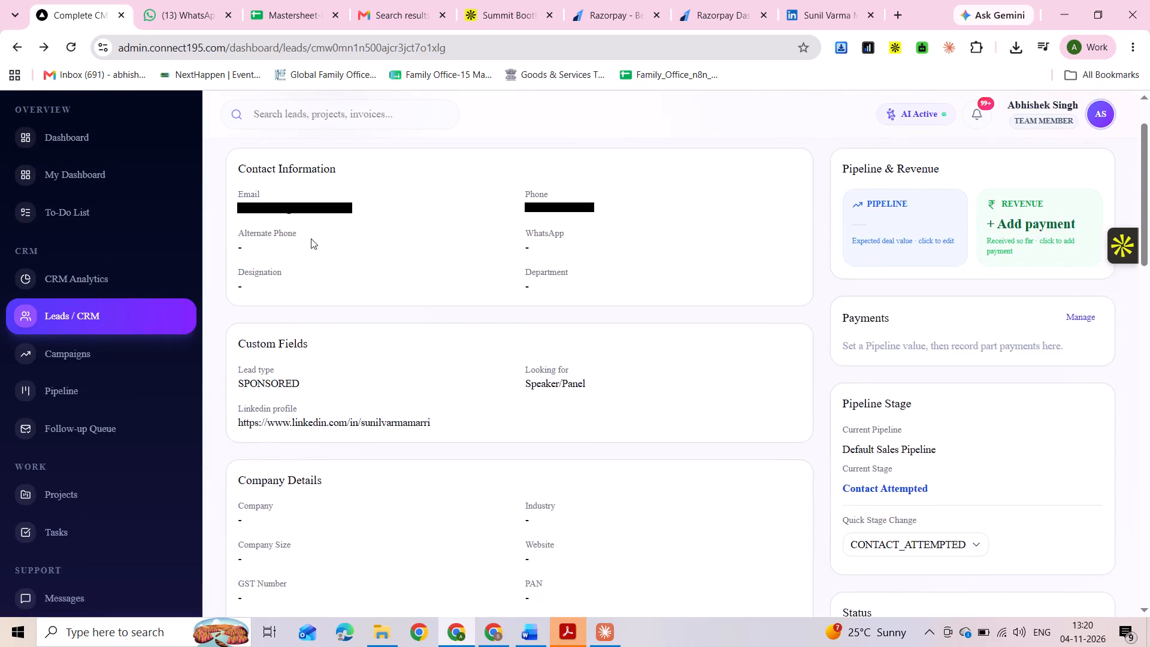
scroll(311, 238, up, 3)
click(244, 179)
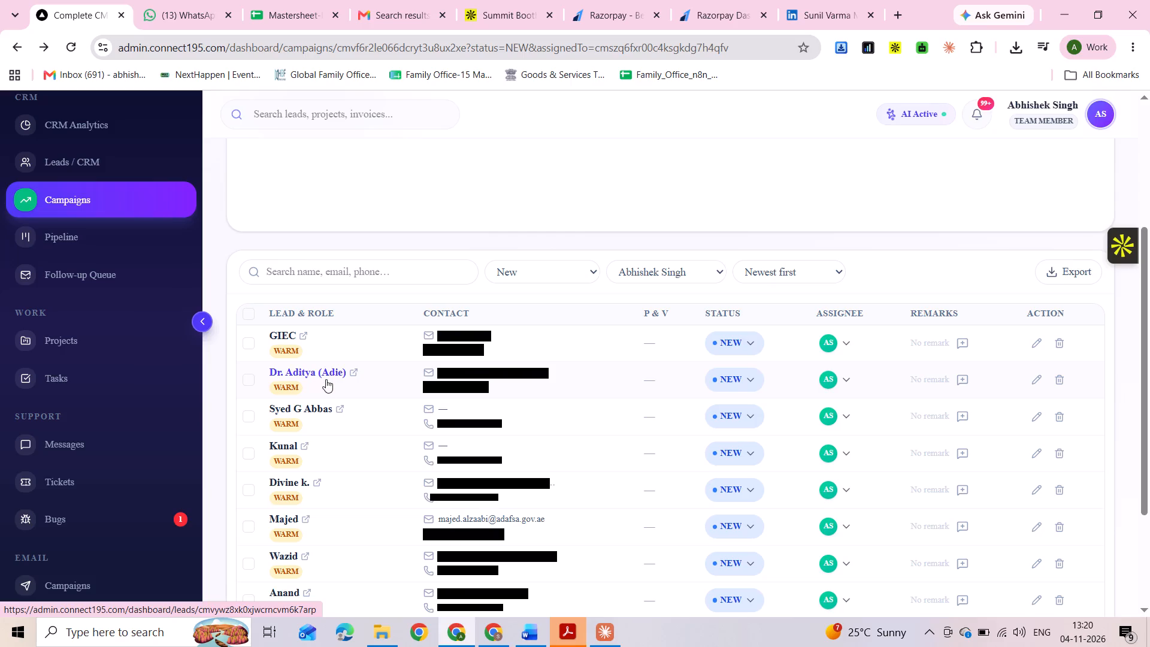
scroll(310, 452, down, 1)
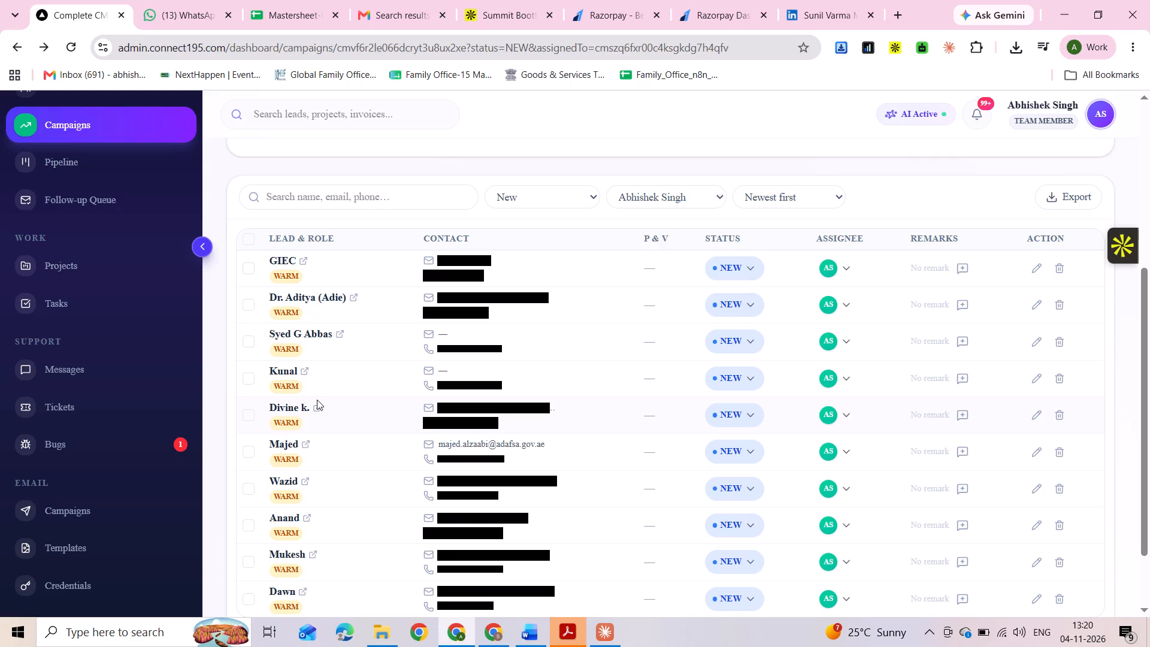
click(280, 368)
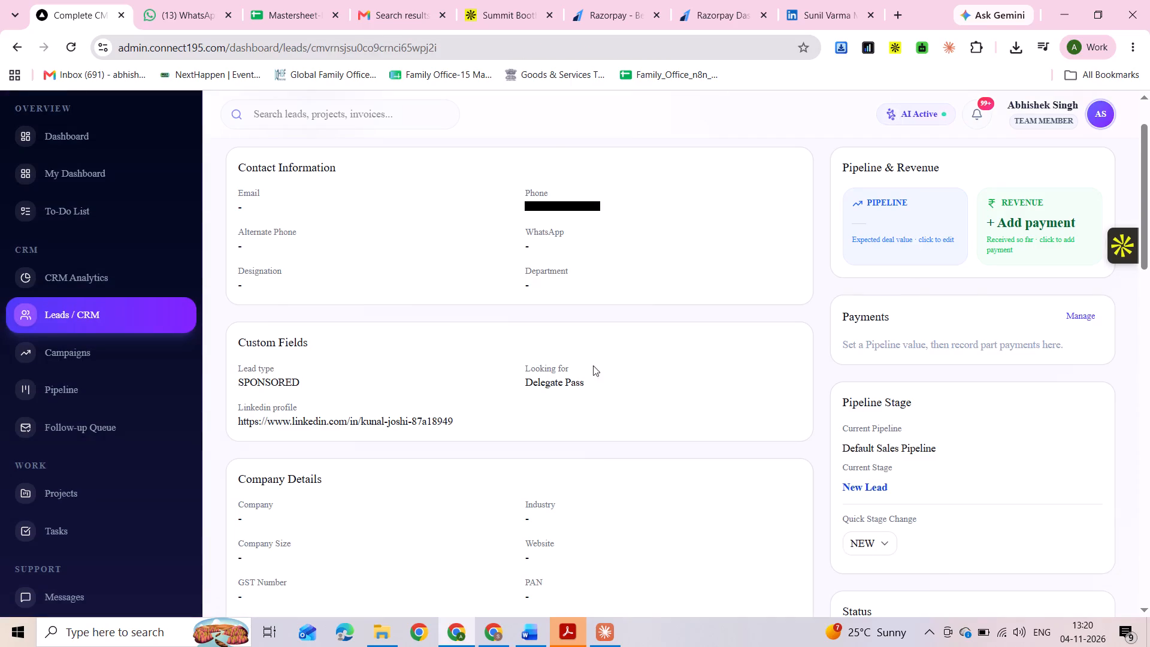
Examine this lead's contact information, custom fields, company and deal details, pipeline stage, status and activity timeline.
scroll(637, 379, down, 2)
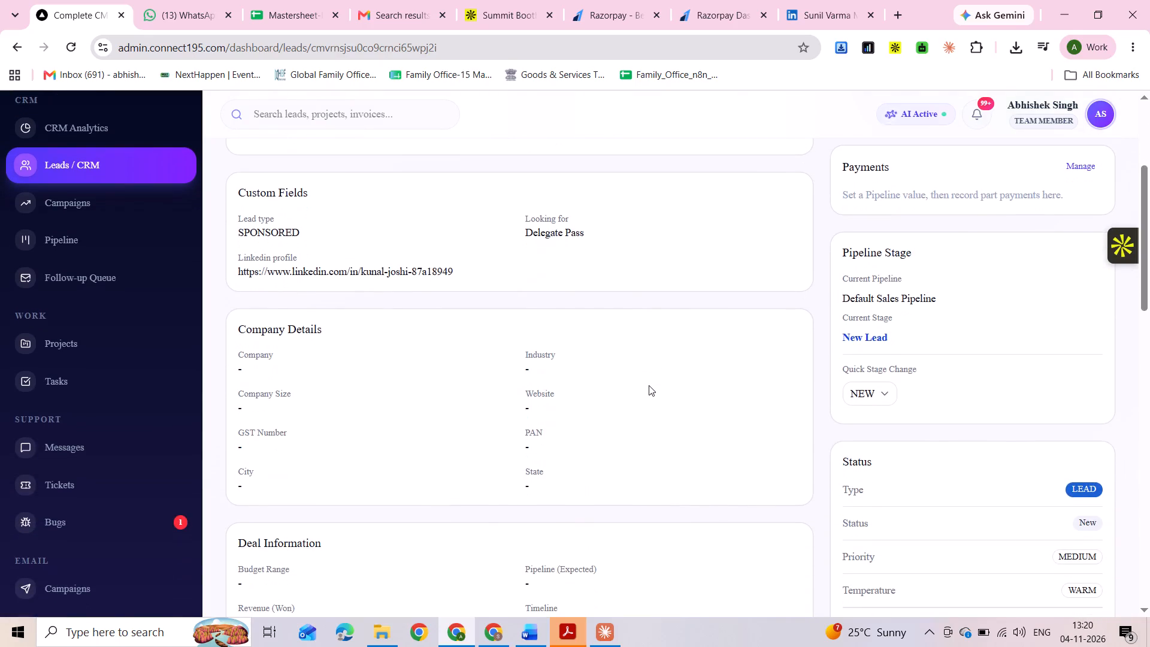
scroll(649, 385, up, 2)
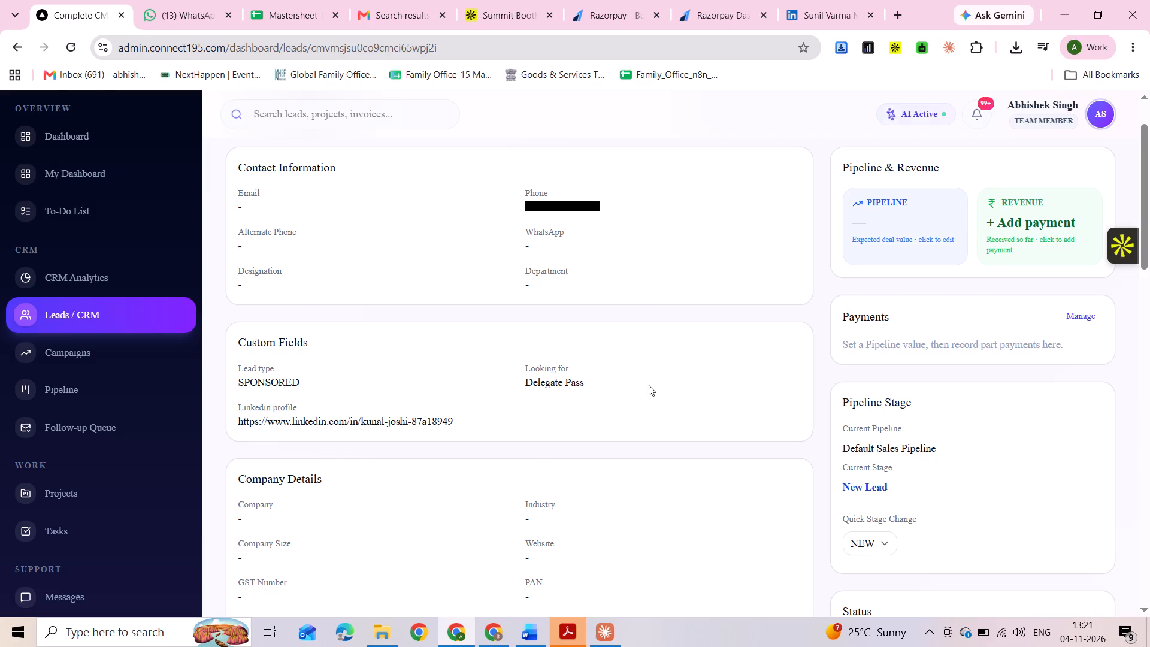
scroll(771, 382, up, 3)
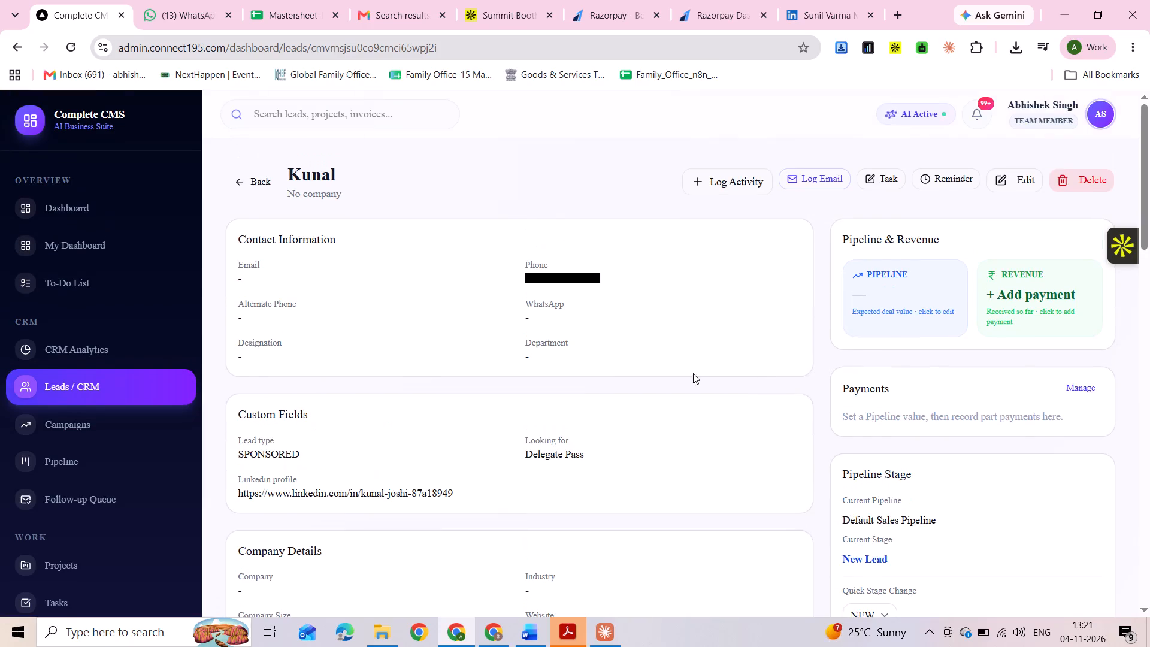
scroll(487, 365, down, 1)
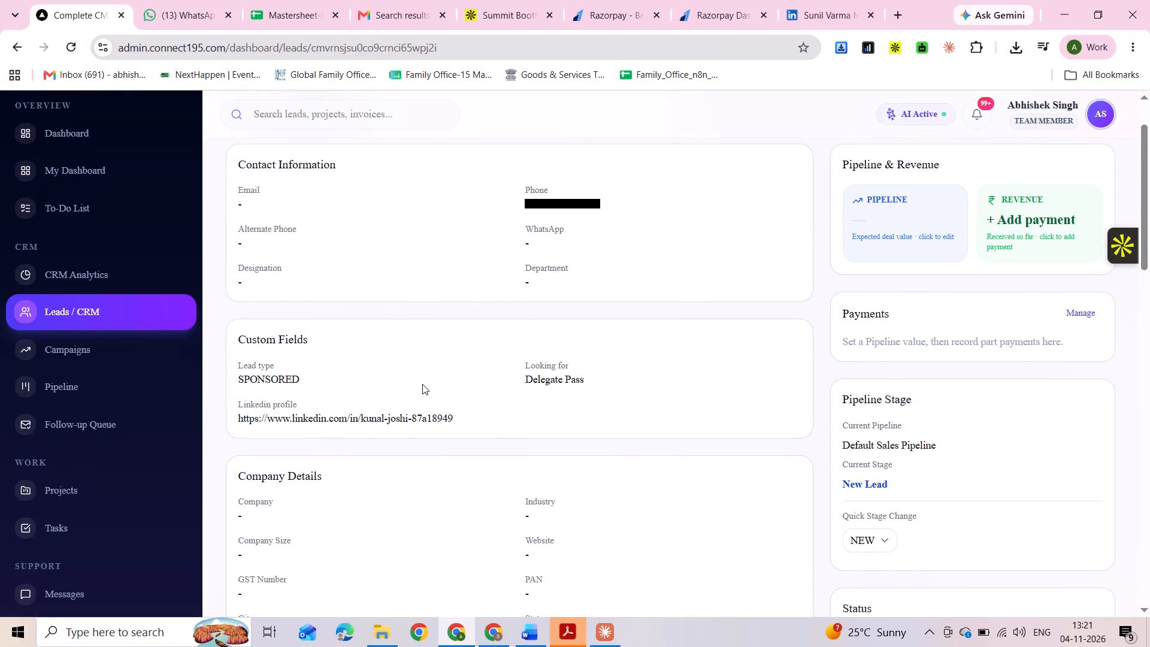
scroll(420, 381, down, 2)
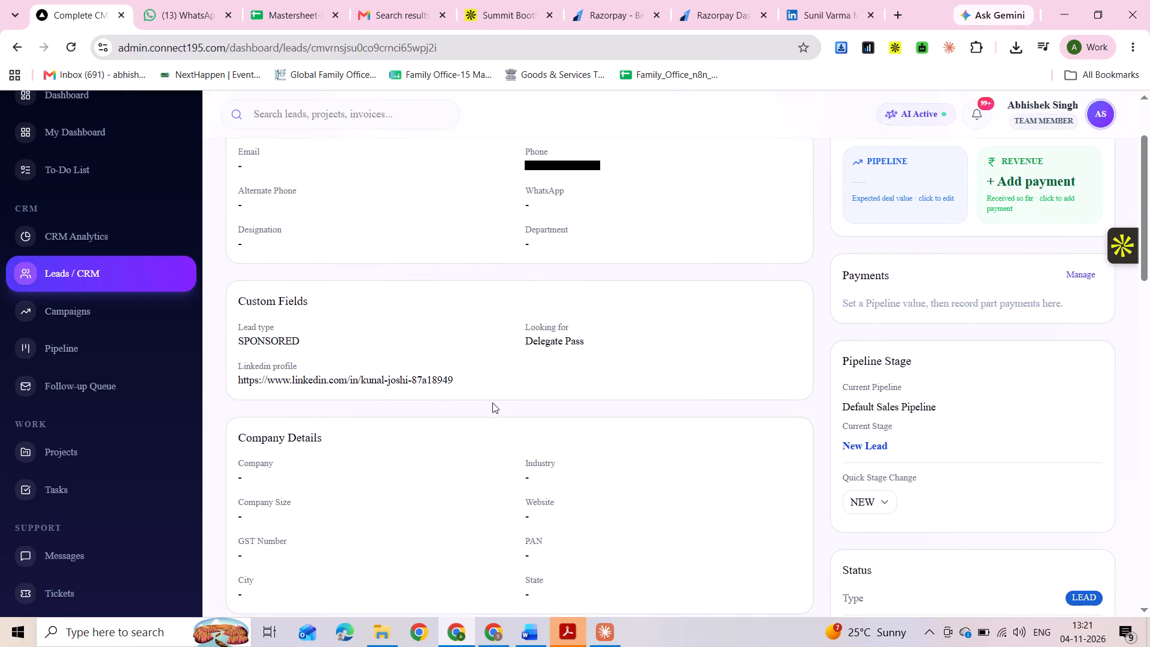
scroll(492, 402, down, 1)
scroll(582, 389, down, 4)
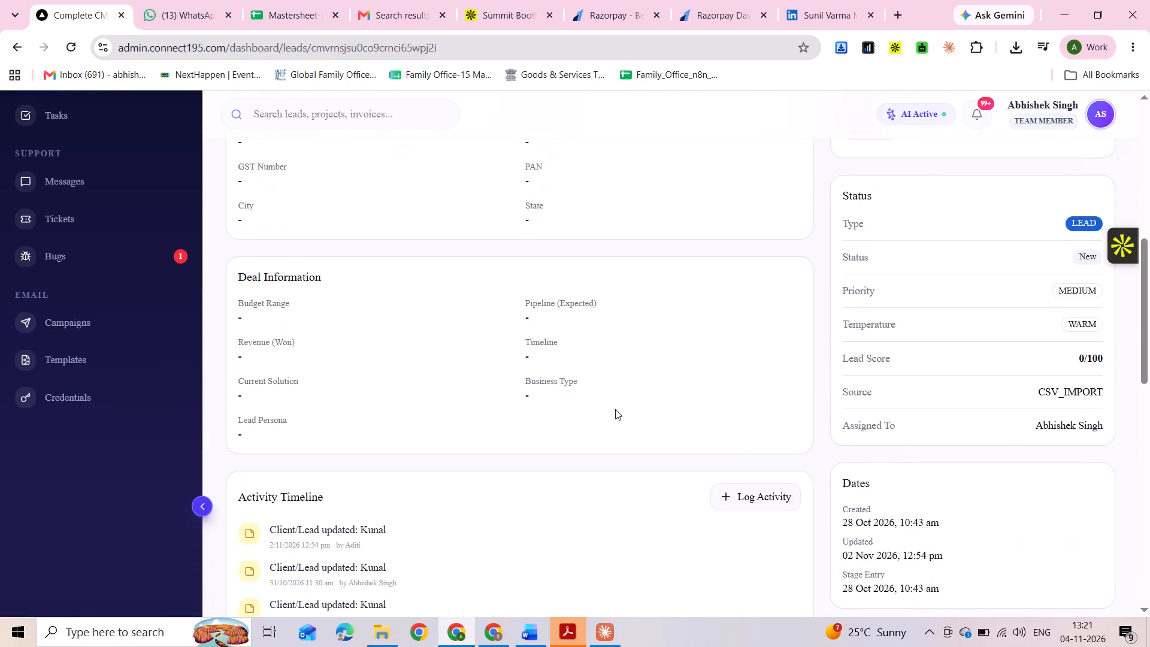
scroll(615, 409, up, 7)
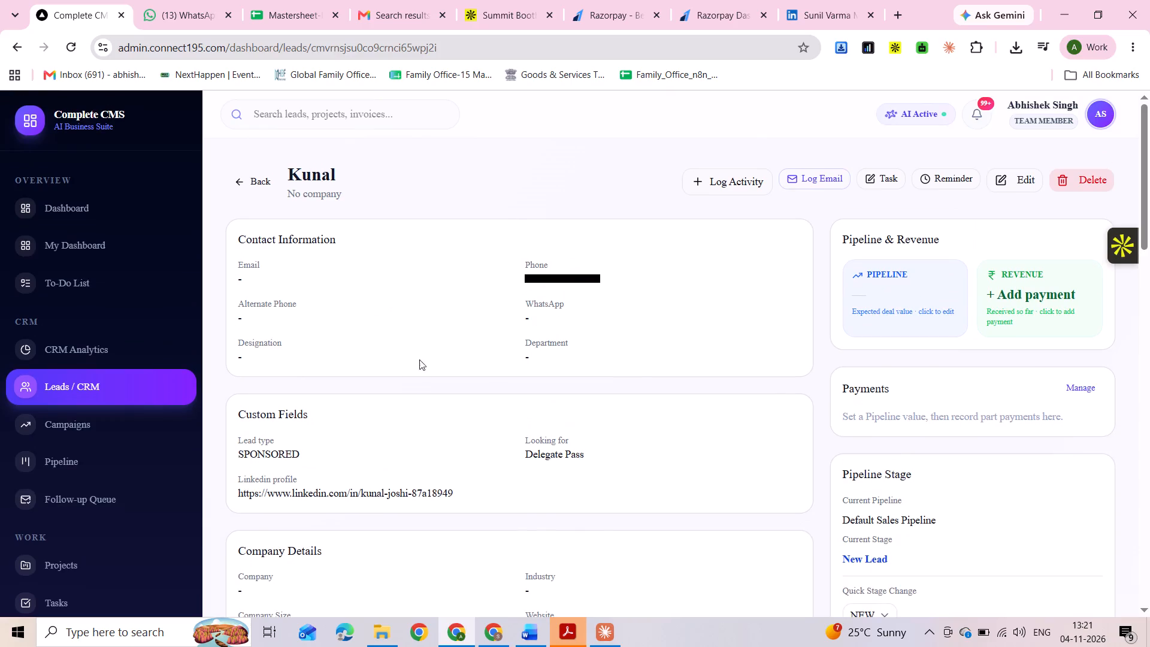
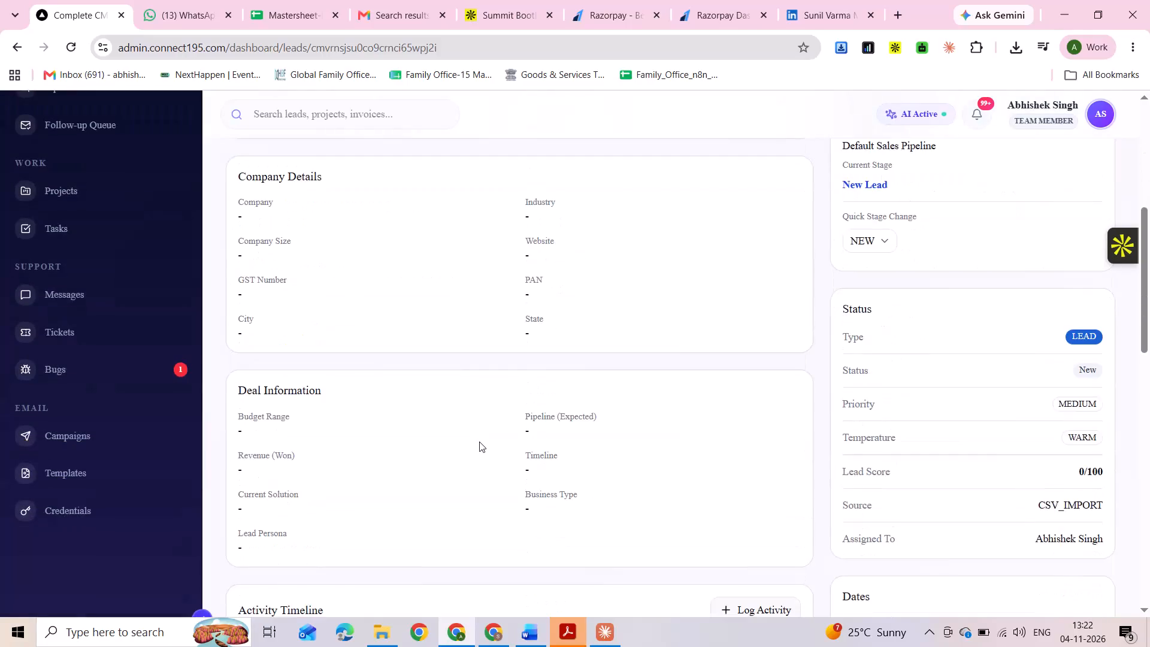
Recheck the lead's contact details, custom fields, deal information, activity timeline, discussion section and current pipeline stage.
scroll(479, 442, down, 3)
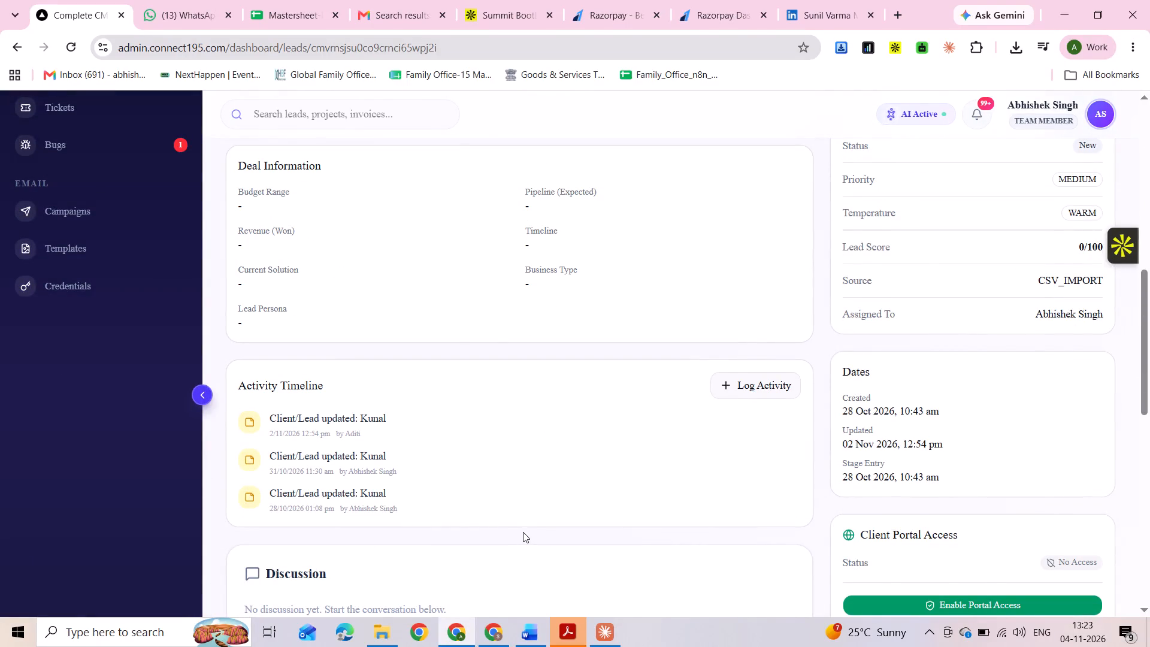
scroll(523, 532, up, 11)
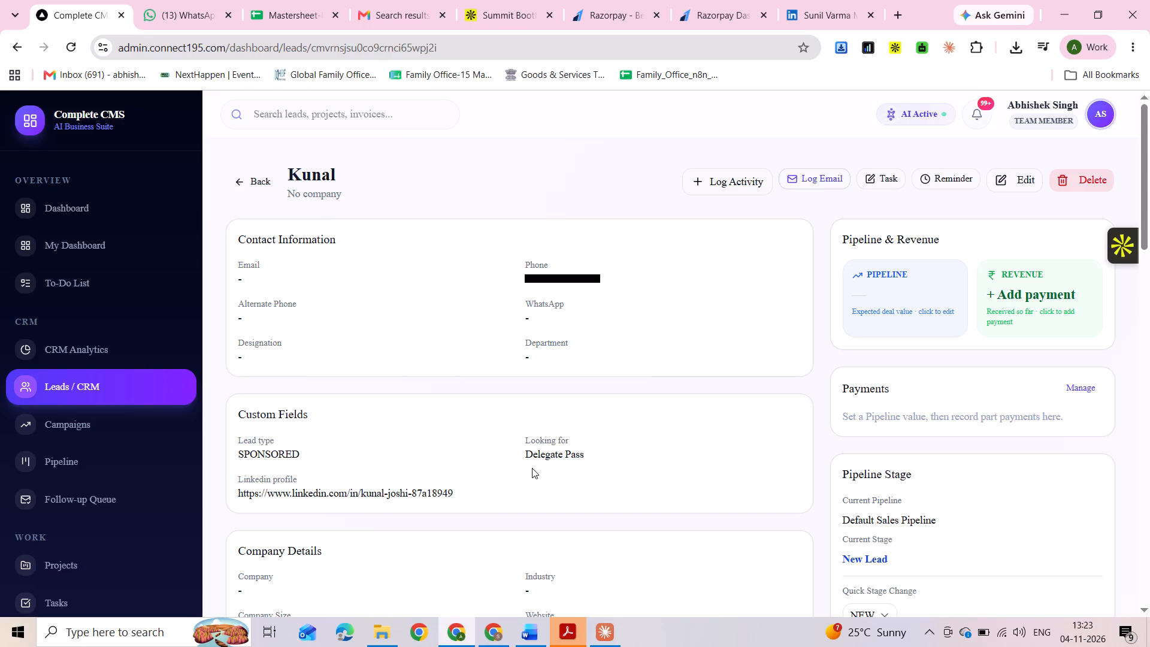
scroll(532, 468, down, 7)
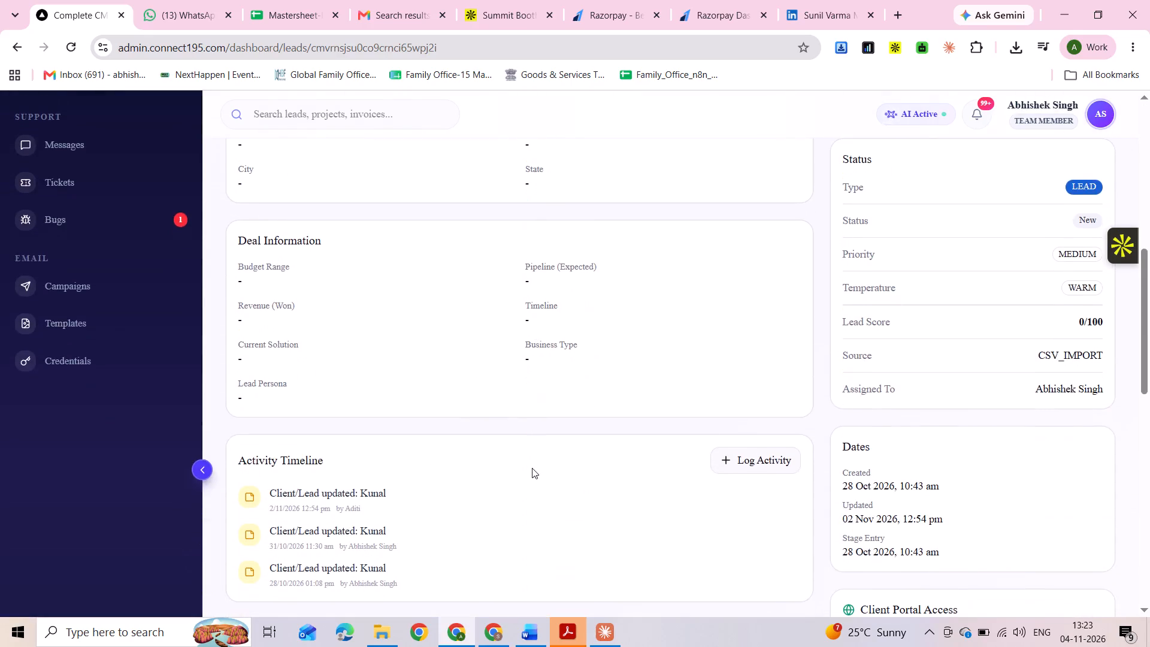
scroll(532, 468, down, 1)
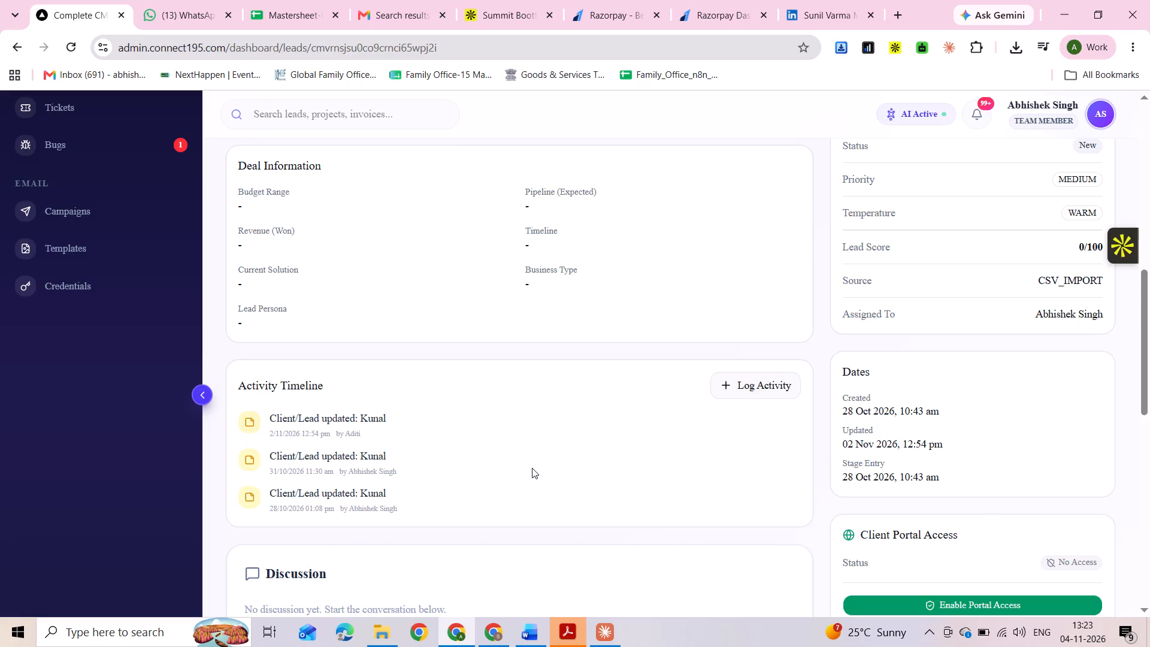
scroll(532, 468, up, 3)
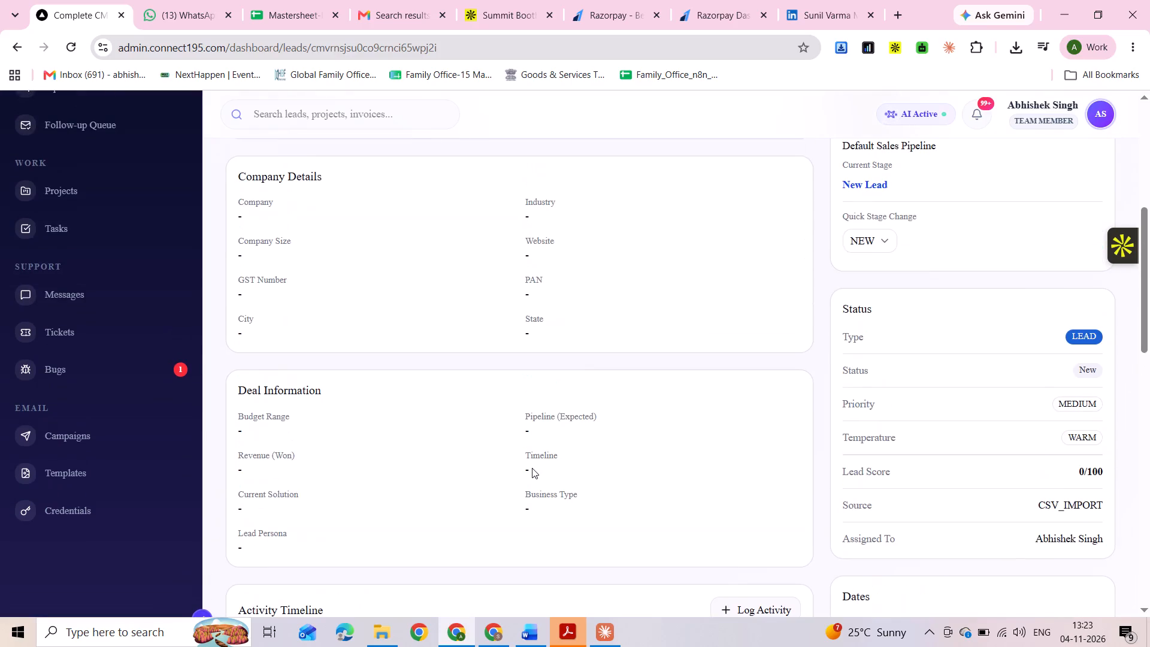
scroll(659, 337, up, 3)
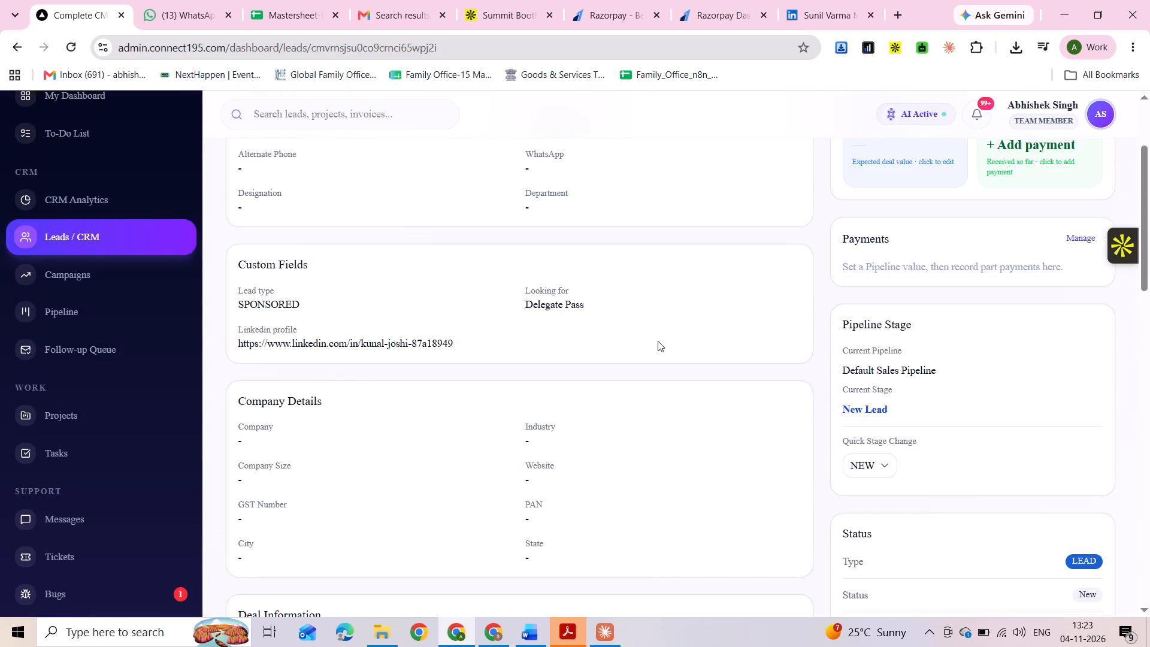
Open the lead Kunal's details for editing and activate the empty email address field.
scroll(641, 353, up, 4)
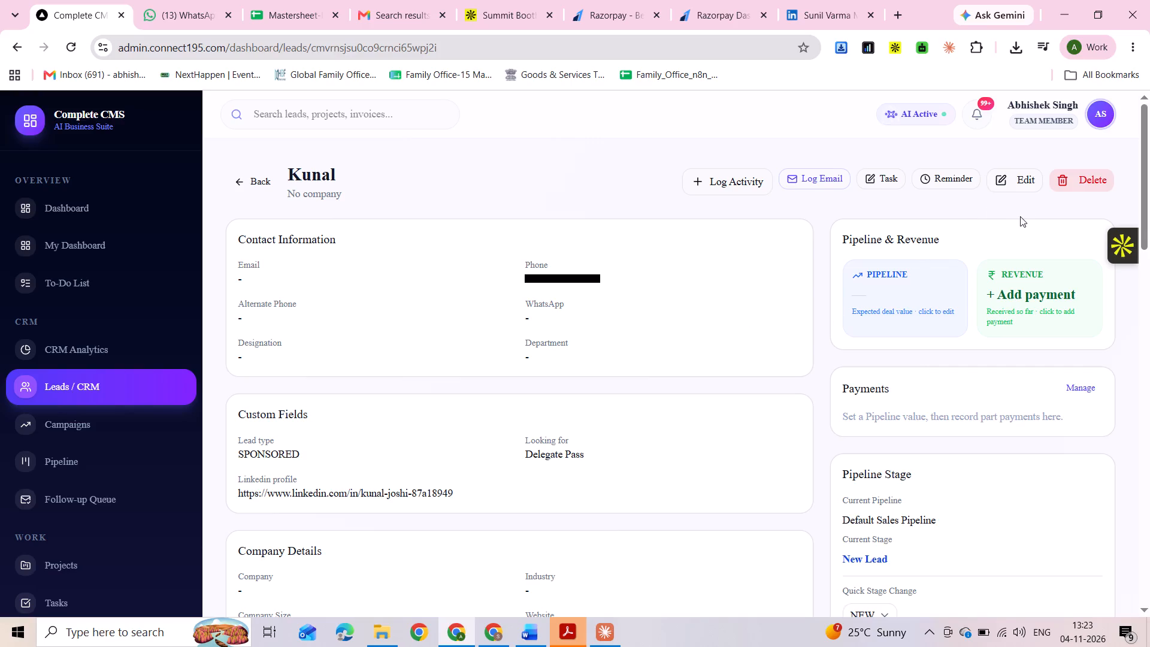
click(1012, 179)
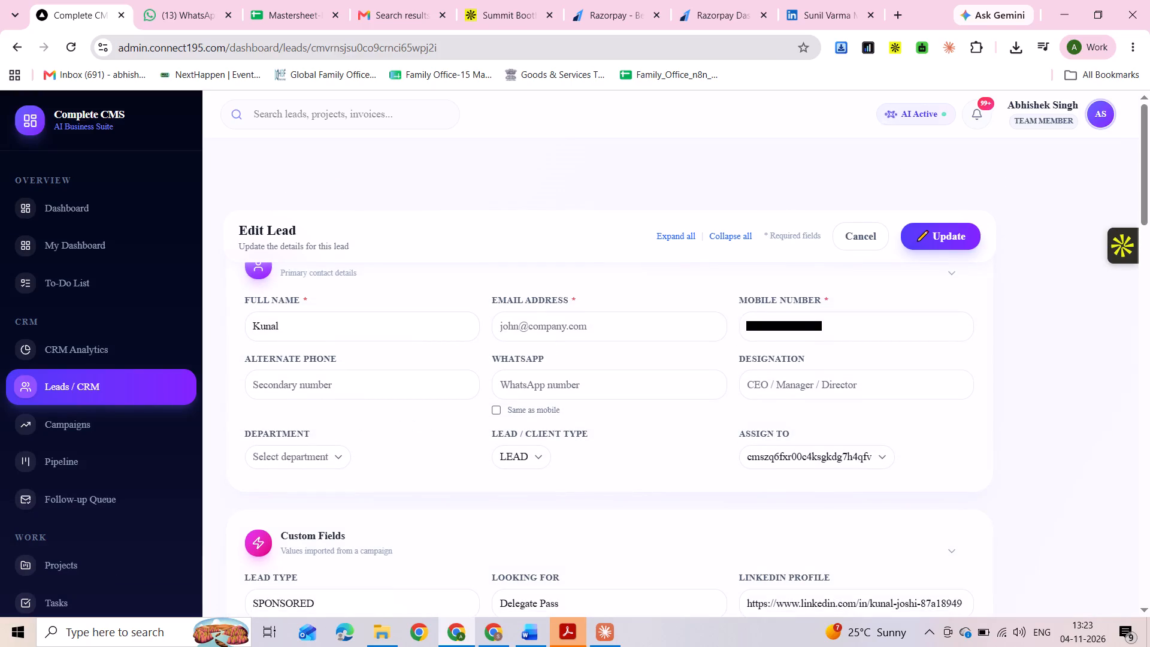
click(555, 329)
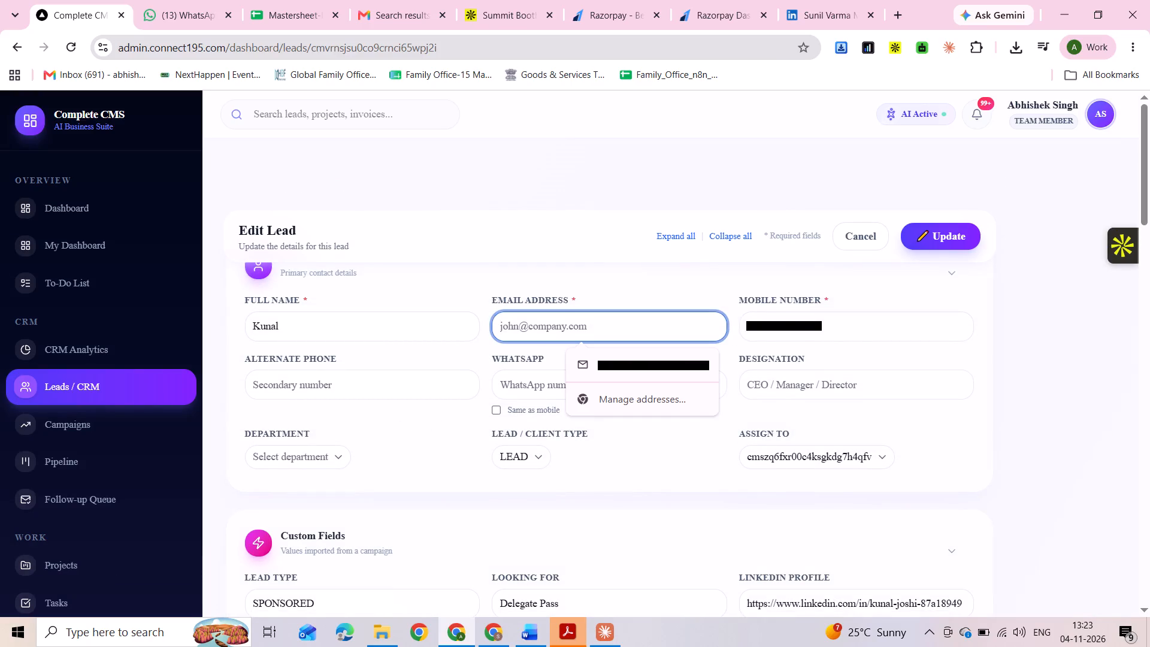
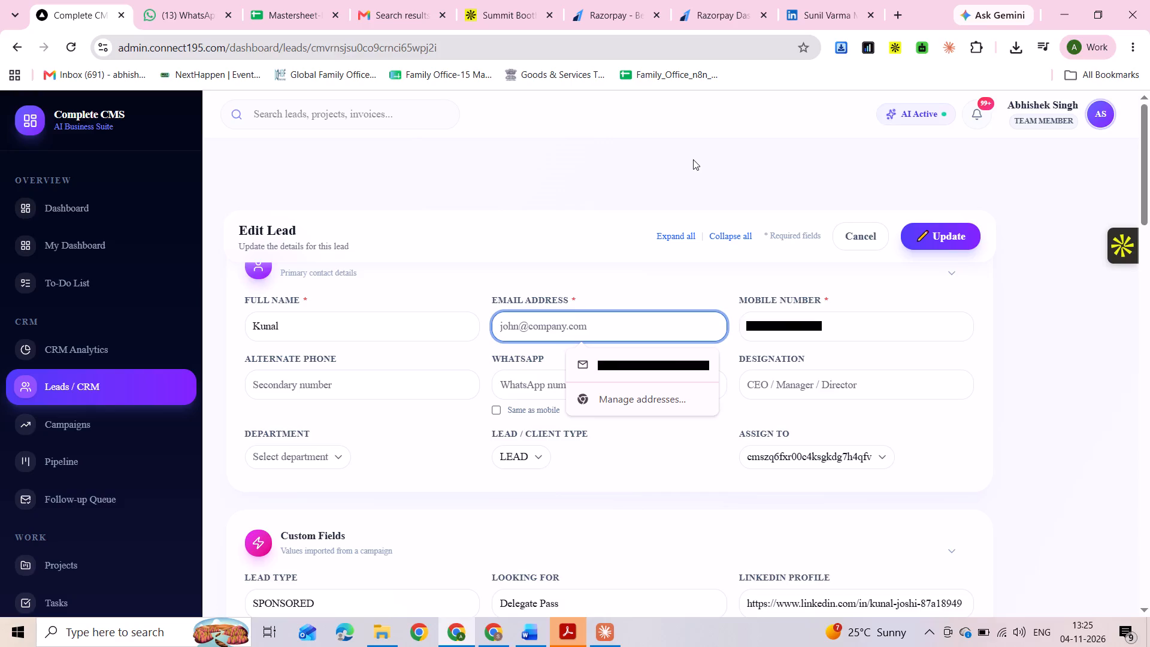
Switch to the Mastersheet-Family Office 2026 spreadsheet and review the pass prices across the discount tiers on the Discount System sheet.
double_click(279, 5)
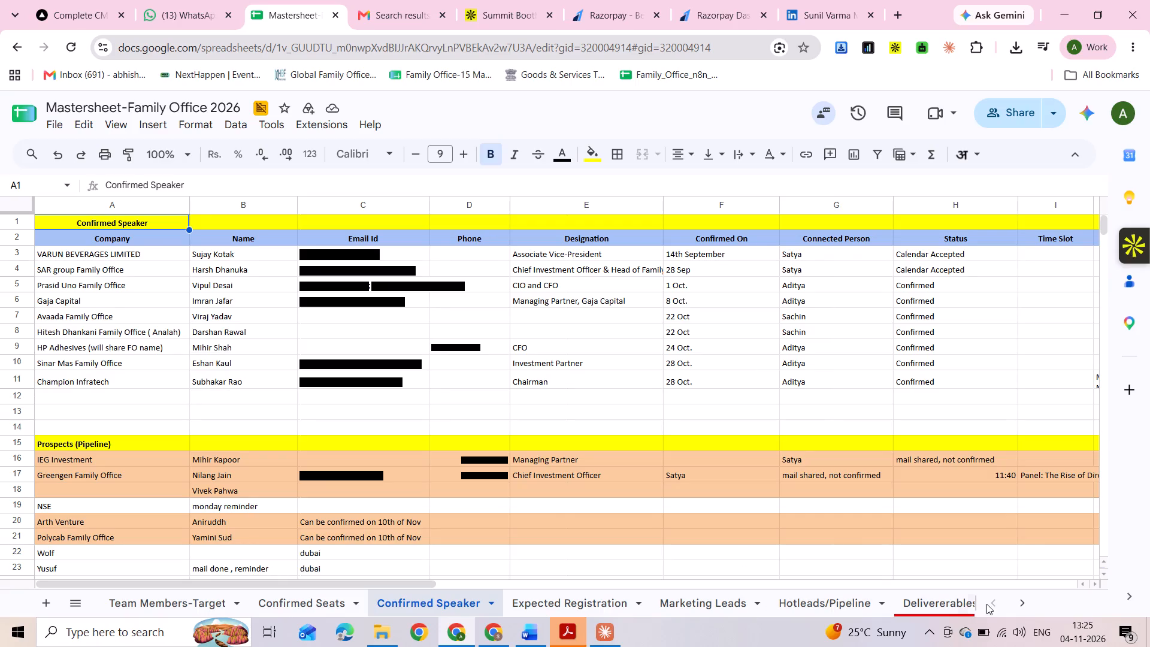
click(1021, 603)
click(852, 605)
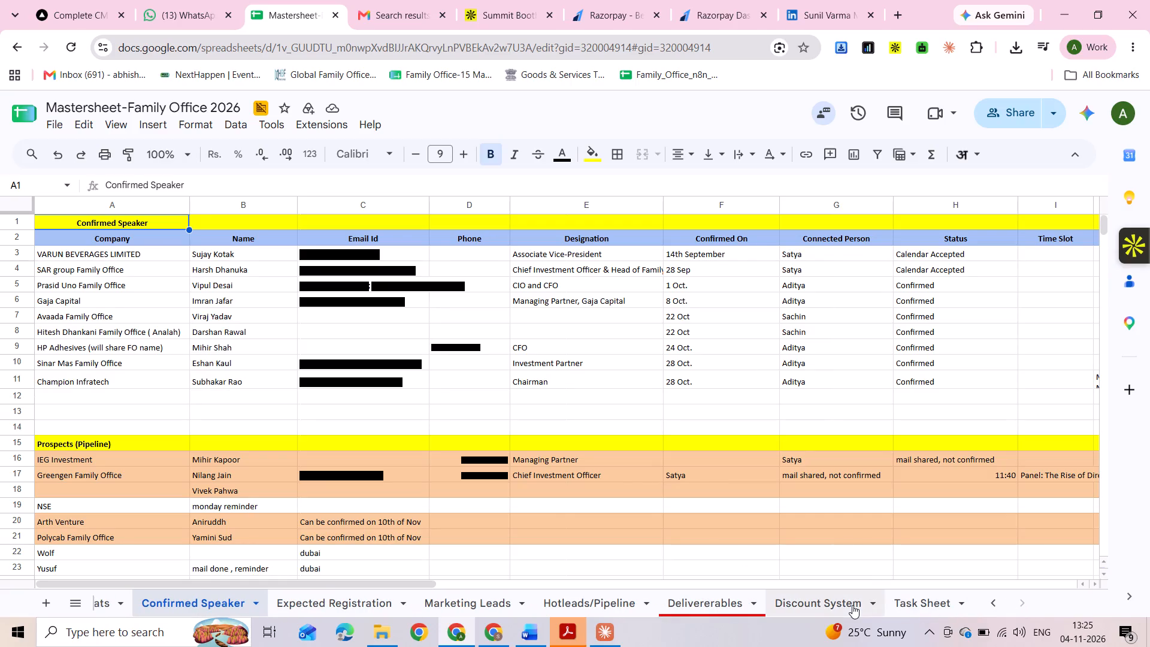
click(815, 610)
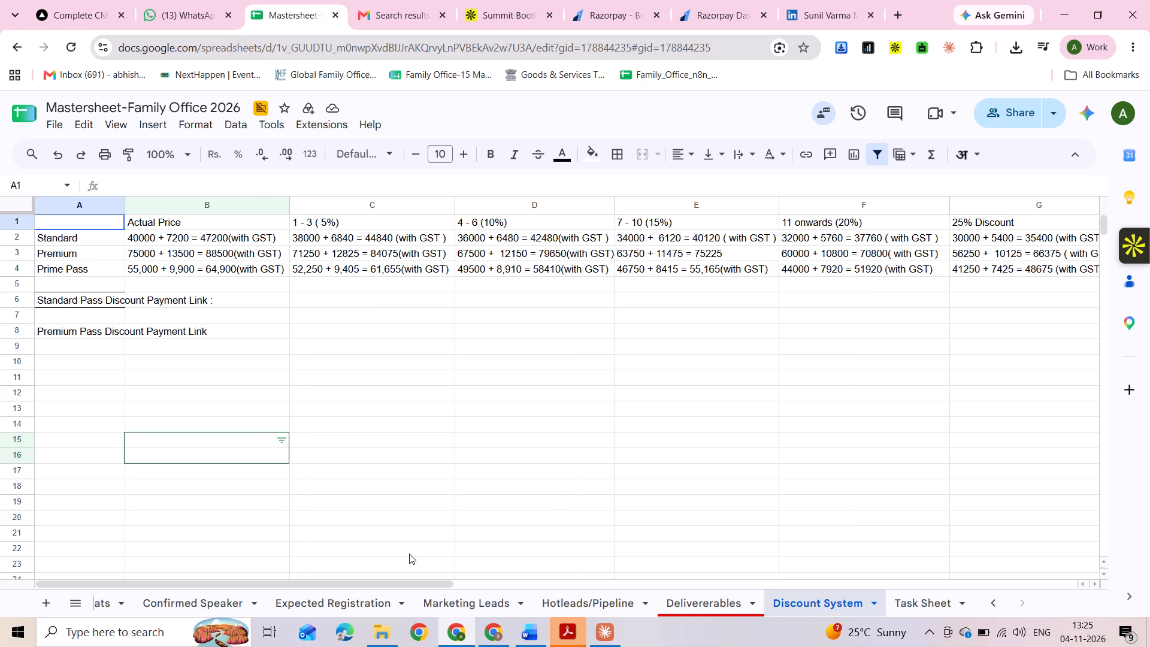
drag(351, 583, 358, 584)
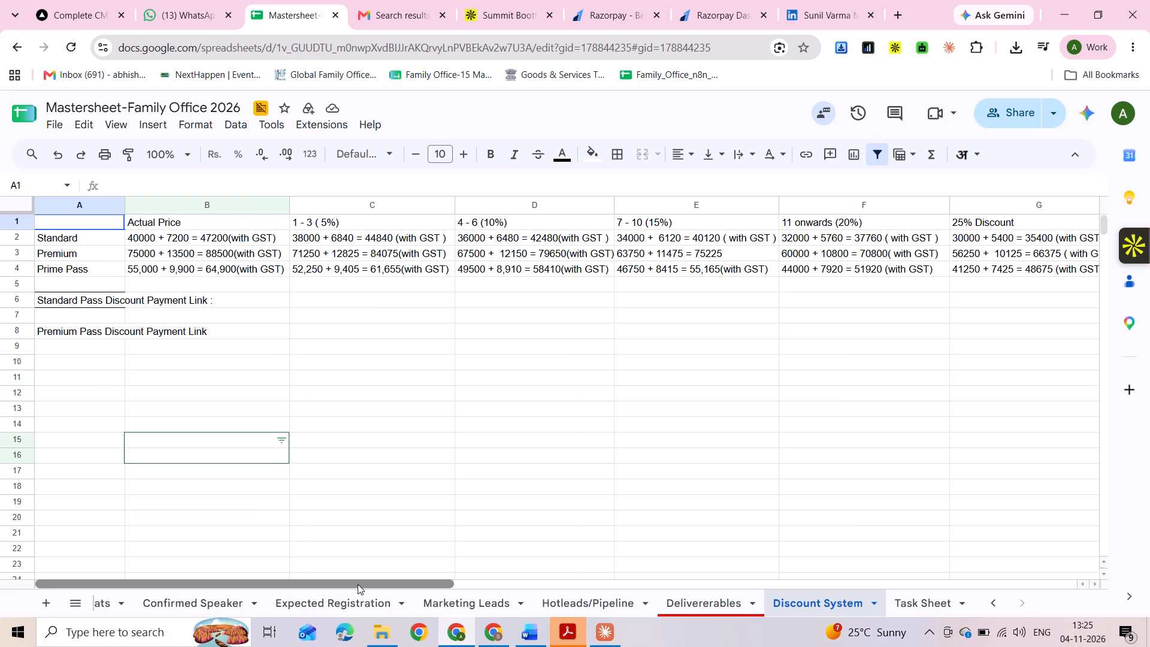
drag(358, 584, 465, 597)
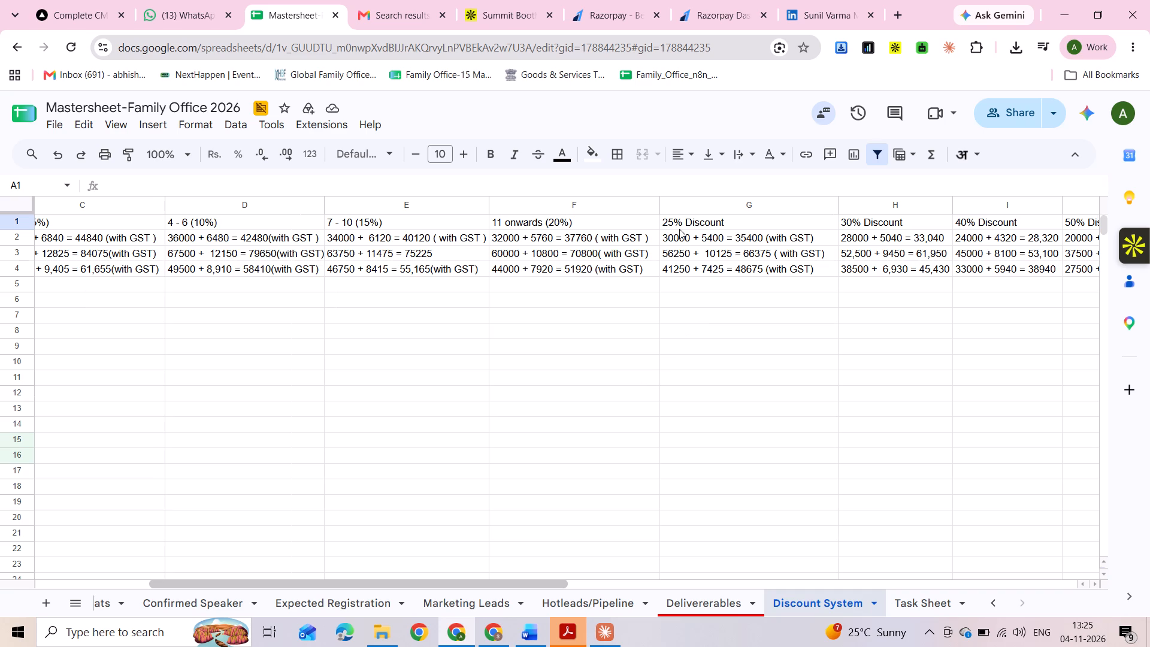
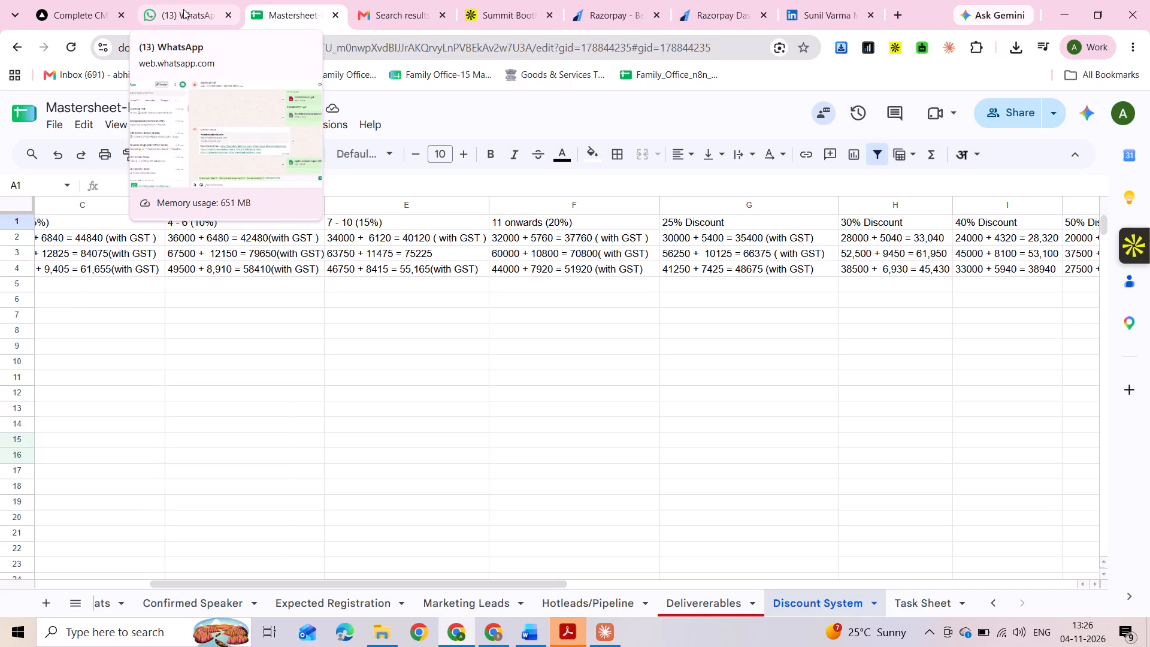
Switch back to the Complete CMS edit form for the lead Kunal.
double_click(83, 4)
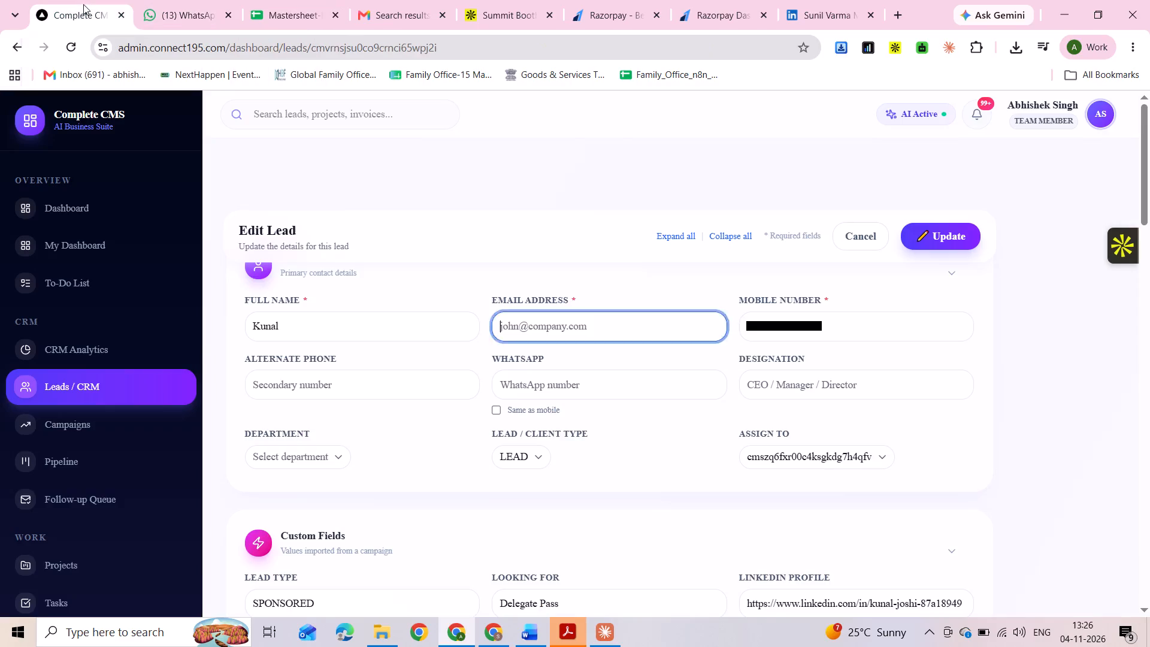